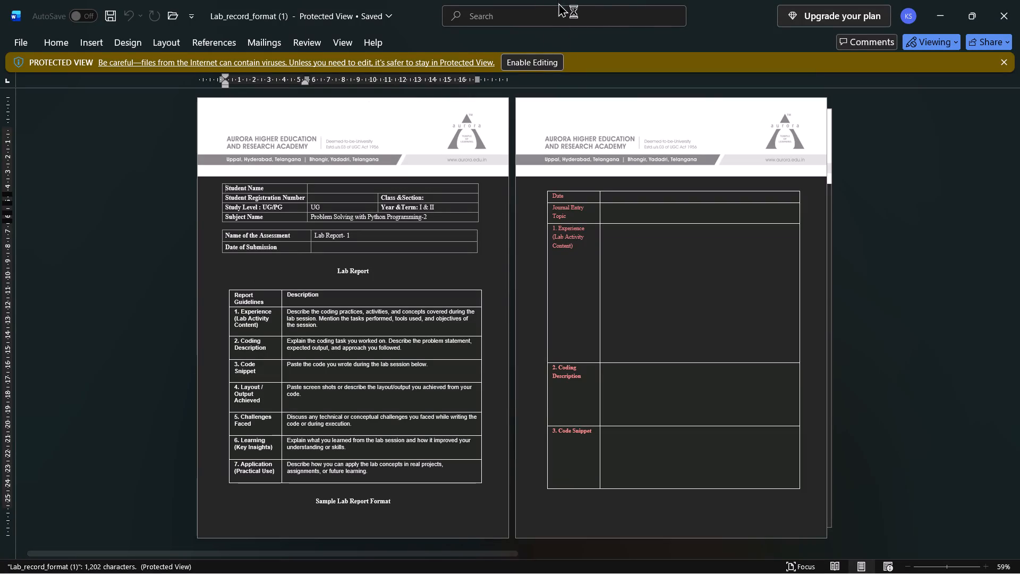
Enable editing and delete all report guidelines and sample report content below the assessment details table.
{"action": "left_click", "coordinate": [526, 54]}
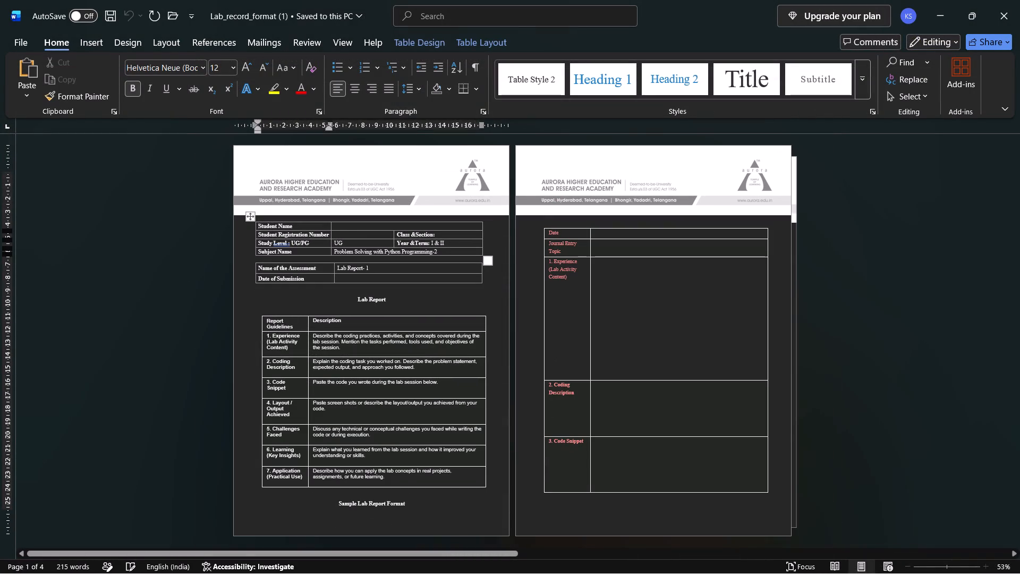
{"action": "left_click_drag", "start_coordinate": [359, 300], "coordinate": [656, 511]}
{"action": "key", "text": "BackSpace"}
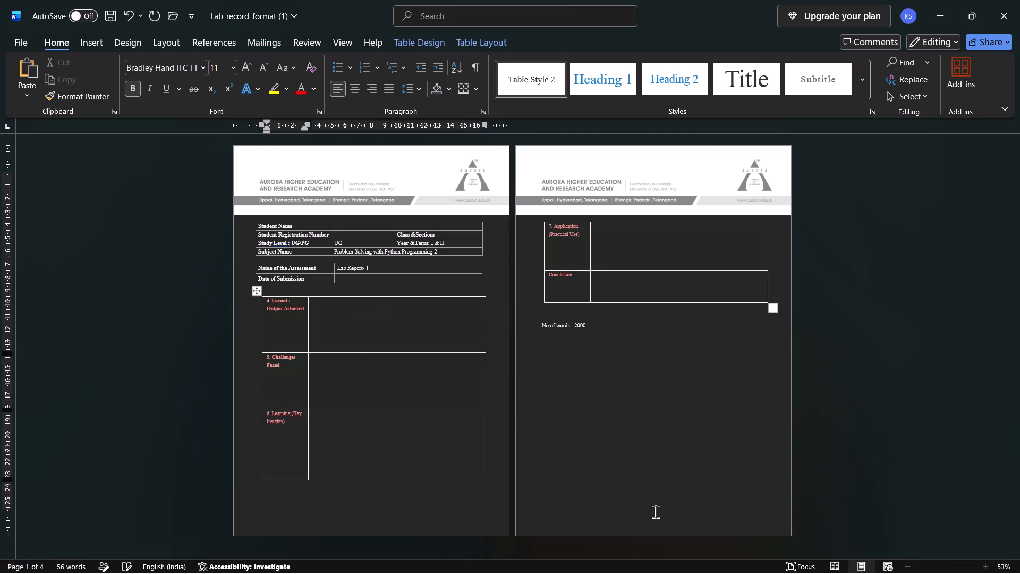
{"action": "left_click_drag", "start_coordinate": [265, 308], "coordinate": [514, 503]}
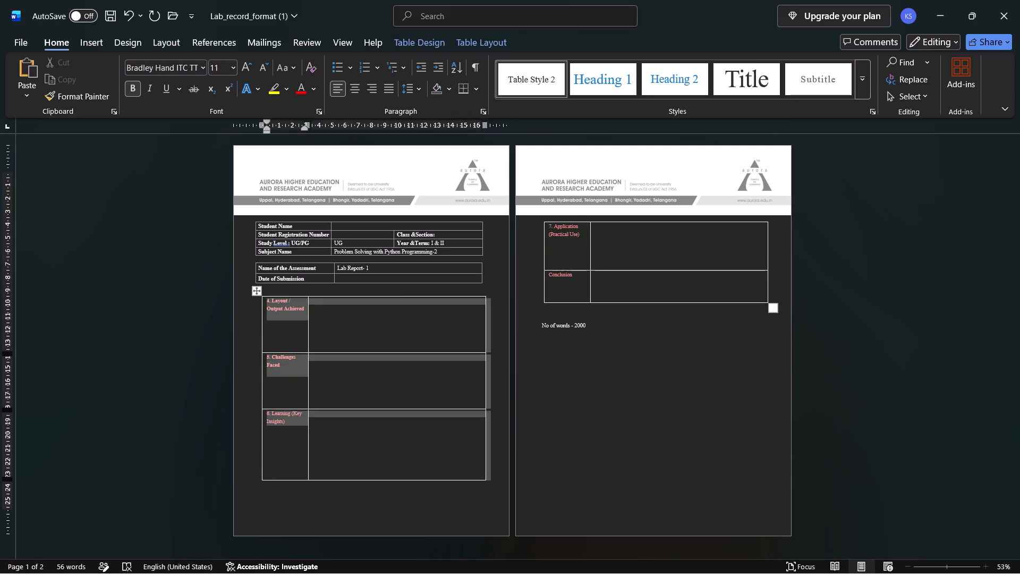
{"action": "left_click_drag", "start_coordinate": [514, 503], "coordinate": [618, 489]}
{"action": "key", "text": "BackSpace"}
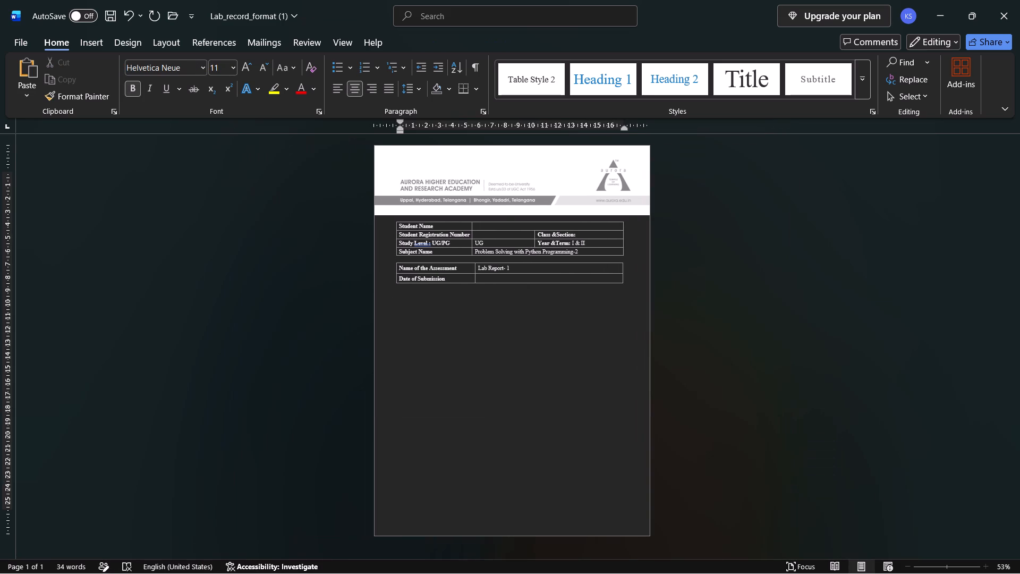
Add two blank left-aligned lines below the assessment details table.
{"action": "key", "text": "Return"}
{"action": "key", "text": "Return"}
{"action": "key", "text": "Return"}
{"action": "key", "text": "BackSpace"}
{"action": "key", "text": "BackSpace"}
{"action": "key", "text": "BackSpace"}
{"action": "key", "text": "BackSpace"}
{"action": "key", "text": "Return"}
{"action": "key", "text": "Return"}
Insert a hyperlink to the copied GitHub repository address for Lab-02-Independent below the assessment details table.
{"action": "left_click", "coordinate": [529, 8]}
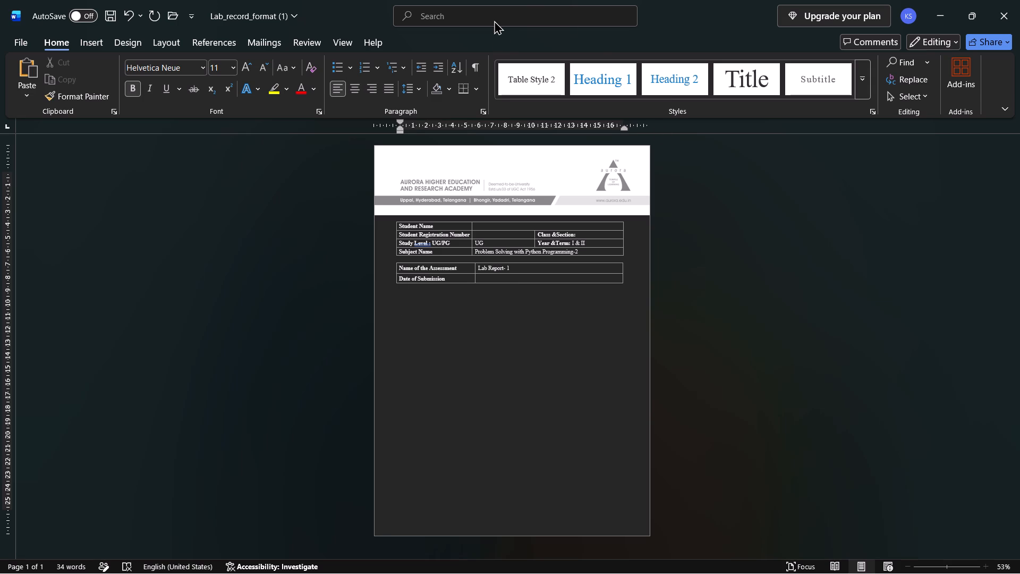
{"action": "left_click", "coordinate": [494, 20]}
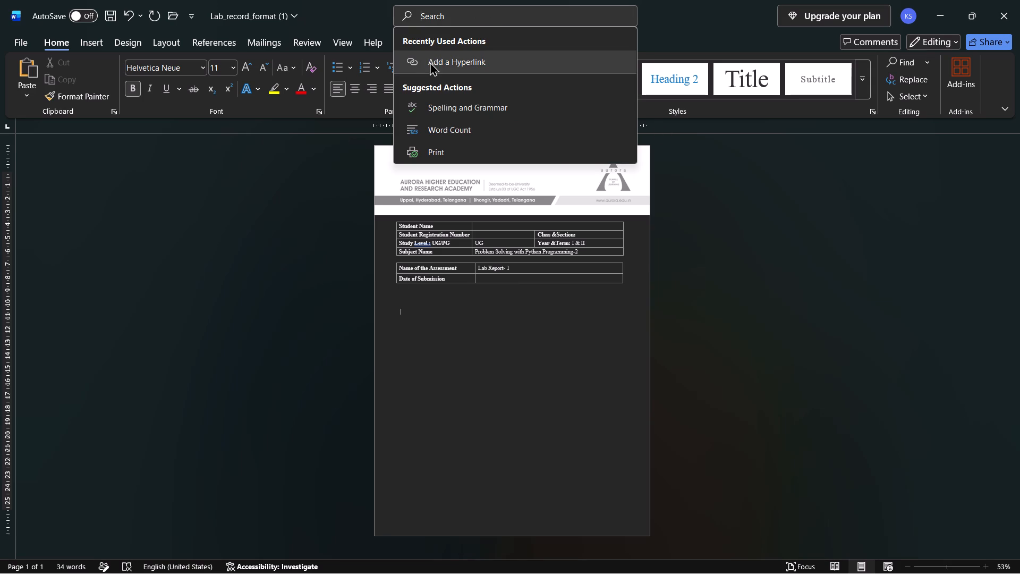
{"action": "left_click", "coordinate": [430, 62]}
{"action": "left_click", "coordinate": [472, 333]}
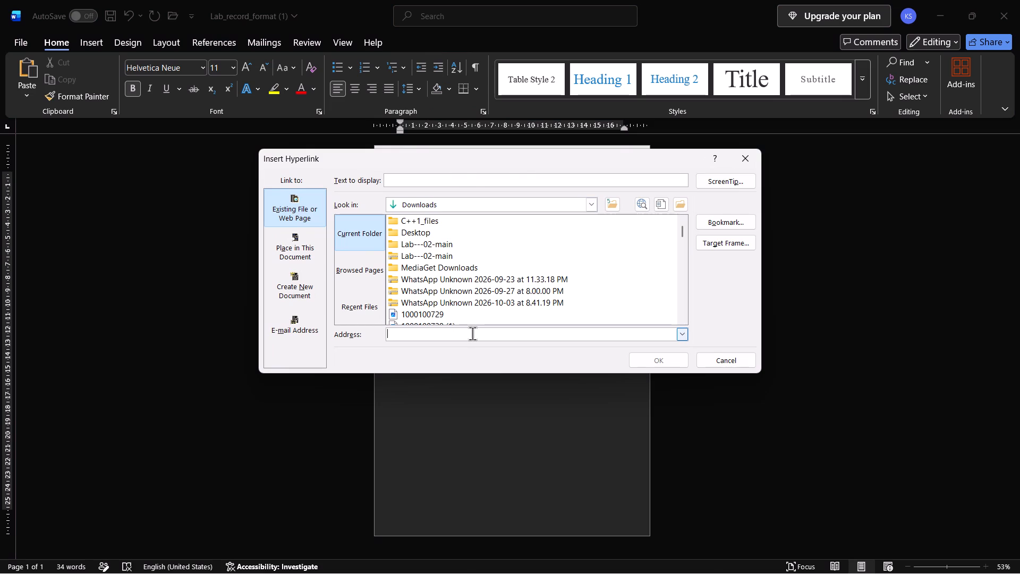
{"action": "key", "text": "ctrl+v"}
{"action": "key", "text": "Return"}
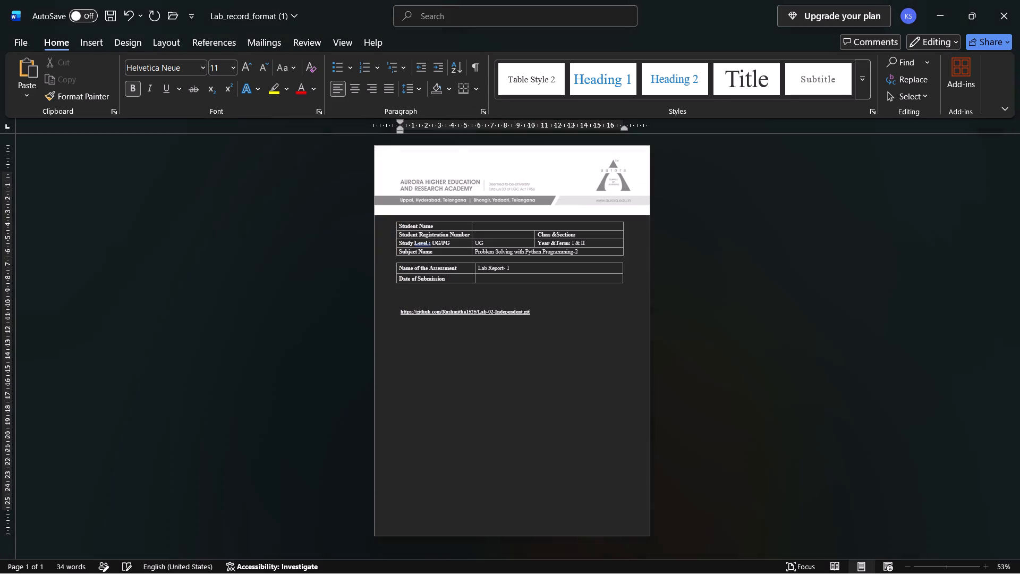
Change the Name of the Assessment entry to Lab Report- 2.
{"action": "left_click", "coordinate": [521, 267]}
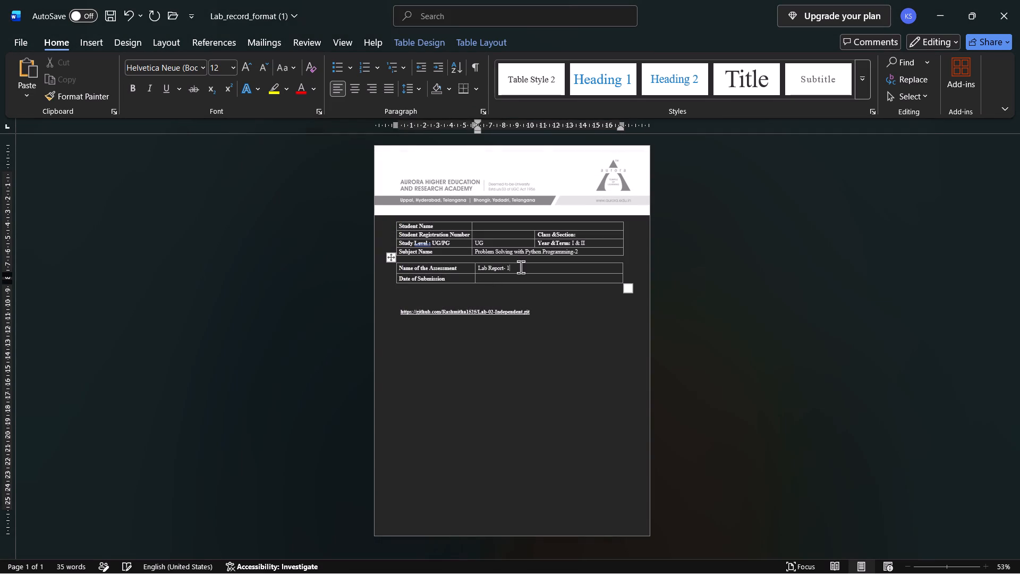
{"action": "key", "text": "BackSpace"}
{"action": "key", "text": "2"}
Fill in the student's name and registration number in the student details table.
{"action": "left_click", "coordinate": [514, 229]}
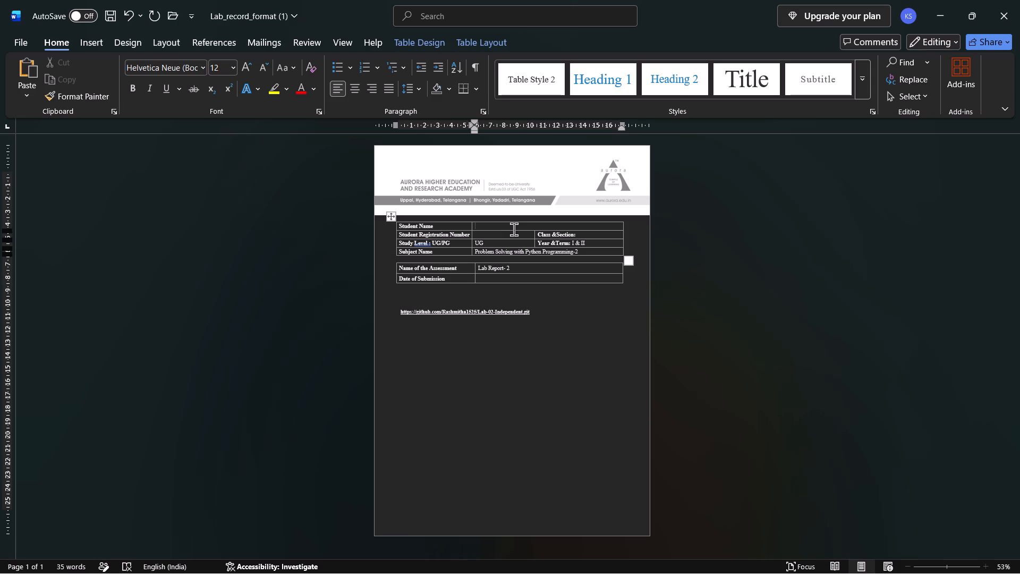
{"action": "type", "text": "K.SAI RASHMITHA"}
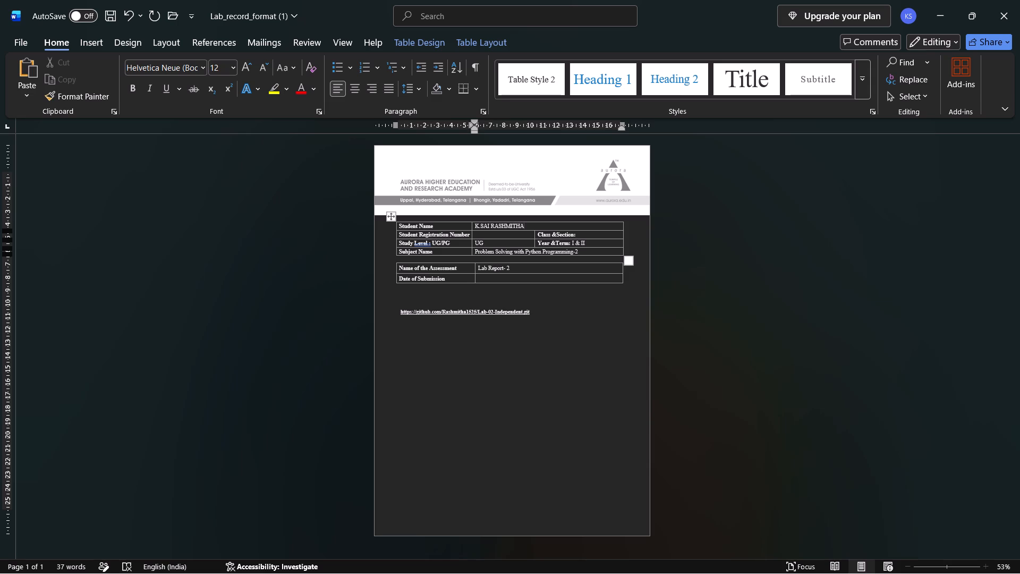
{"action": "left_click", "coordinate": [505, 238]}
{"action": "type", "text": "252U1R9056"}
Fill in the Class & Section cell with CSE(GEN-AI, 304.
{"action": "left_click", "coordinate": [582, 234]}
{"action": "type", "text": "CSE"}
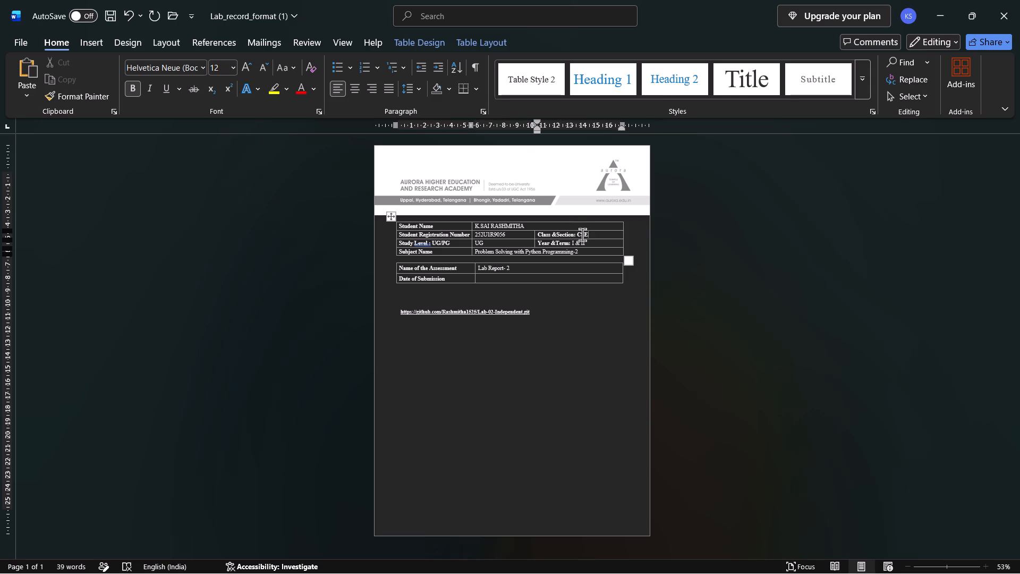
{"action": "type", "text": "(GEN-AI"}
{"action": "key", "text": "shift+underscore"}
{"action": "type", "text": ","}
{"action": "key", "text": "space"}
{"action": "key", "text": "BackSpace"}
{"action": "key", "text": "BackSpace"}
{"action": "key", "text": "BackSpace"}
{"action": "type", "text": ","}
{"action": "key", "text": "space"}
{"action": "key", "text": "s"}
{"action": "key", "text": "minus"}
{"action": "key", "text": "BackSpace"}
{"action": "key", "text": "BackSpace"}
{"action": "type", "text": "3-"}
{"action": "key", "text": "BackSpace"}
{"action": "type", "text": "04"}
Enter 01-11-2026 as the Date of Submission.
{"action": "left_click", "coordinate": [531, 277]}
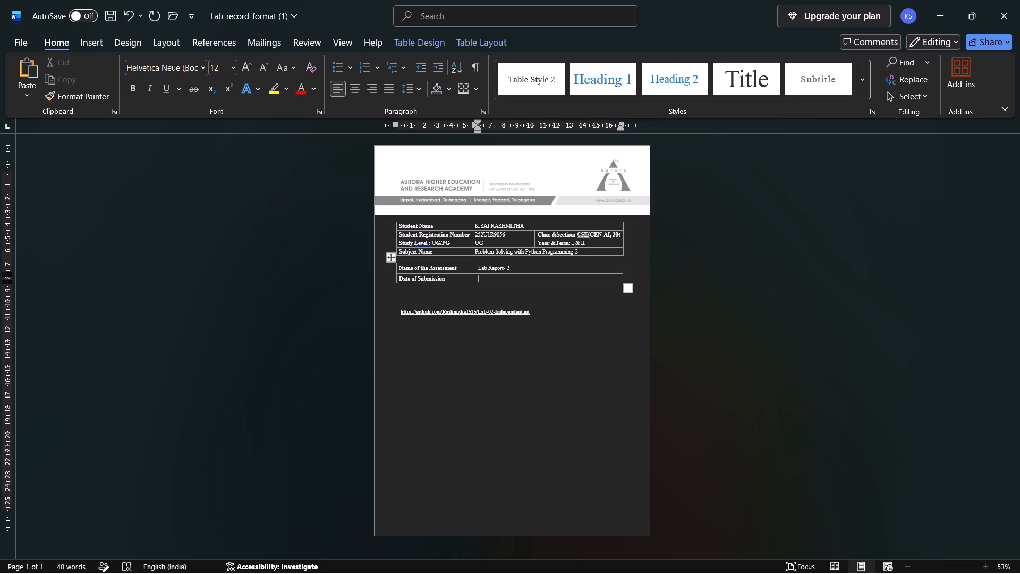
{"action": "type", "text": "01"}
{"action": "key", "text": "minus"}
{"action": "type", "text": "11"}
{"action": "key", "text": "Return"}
Replace the Subject Name entry with BACKEND DEVELOPMENT.
{"action": "left_click", "coordinate": [535, 248]}
{"action": "key", "text": "Up"}
{"action": "key", "text": "Up"}
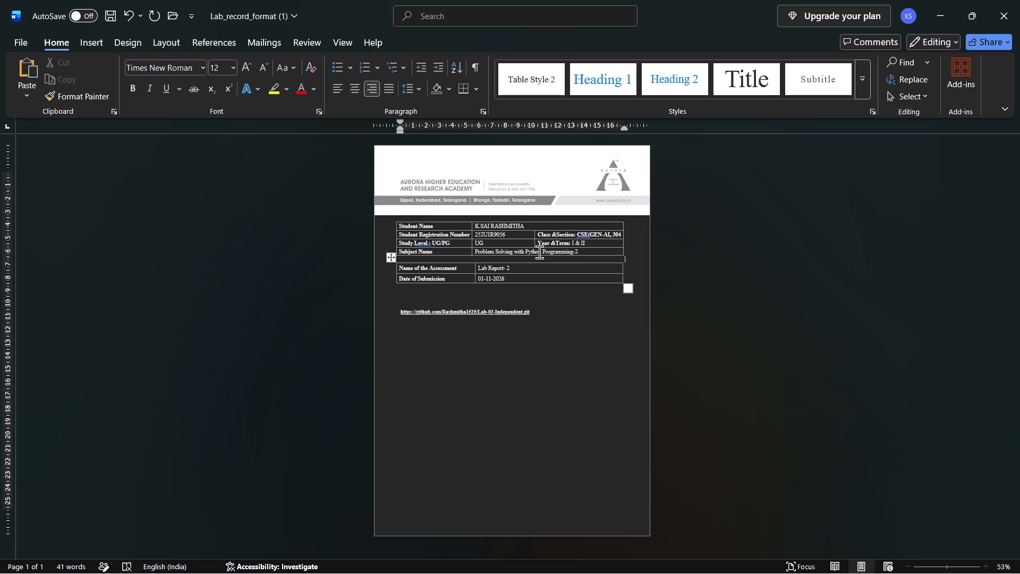
{"action": "key", "text": "Up"}
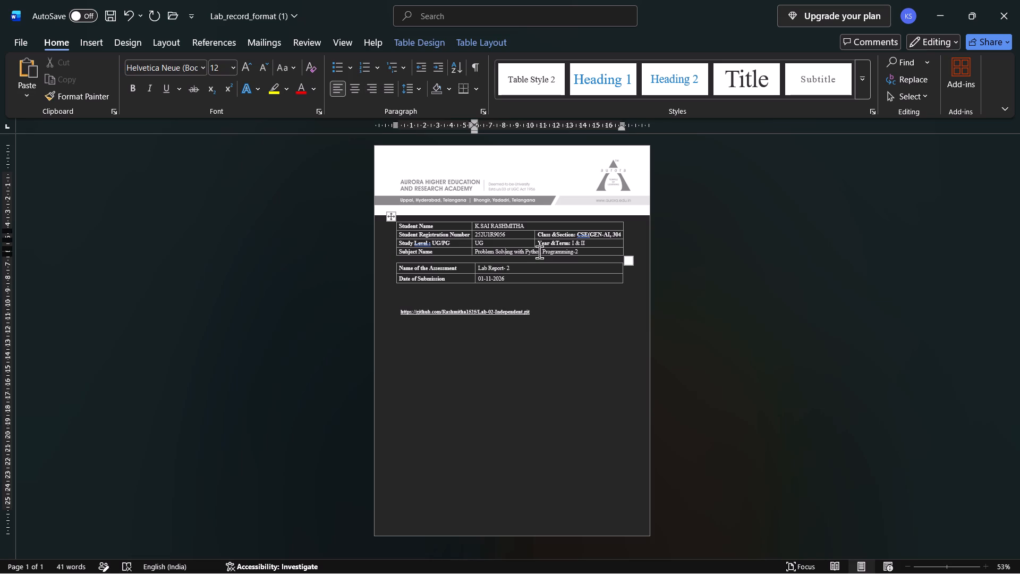
{"action": "left_click", "coordinate": [592, 252]}
{"action": "key", "text": "BackSpace"}
{"action": "key", "text": "BackSpace"}
{"action": "key", "text": "BackSpace"}
{"action": "key", "text": "BackSpace"}
{"action": "key", "text": "BackSpace"}
{"action": "key", "text": "BackSpace"}
{"action": "key", "text": "BackSpace"}
{"action": "key", "text": "BackSpace"}
{"action": "key", "text": "BackSpace"}
{"action": "key", "text": "BackSpace"}
{"action": "key", "text": "BackSpace"}
{"action": "key", "text": "BackSpace"}
{"action": "key", "text": "BackSpace"}
{"action": "key", "text": "BackSpace"}
{"action": "key", "text": "BackSpace"}
{"action": "key", "text": "BackSpace"}
{"action": "key", "text": "BackSpace"}
{"action": "key", "text": "BackSpace"}
{"action": "key", "text": "BackSpace"}
{"action": "key", "text": "BackSpace"}
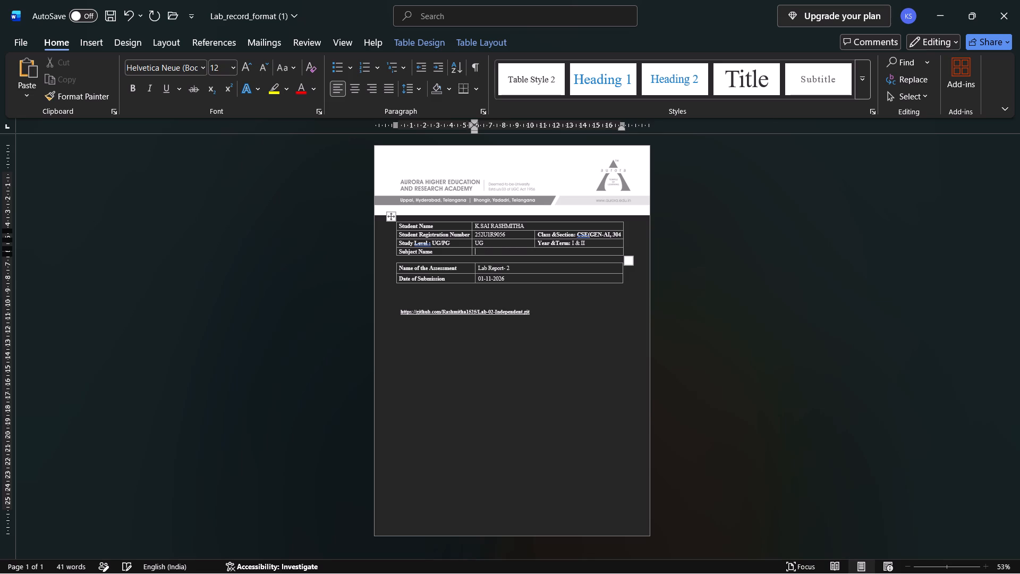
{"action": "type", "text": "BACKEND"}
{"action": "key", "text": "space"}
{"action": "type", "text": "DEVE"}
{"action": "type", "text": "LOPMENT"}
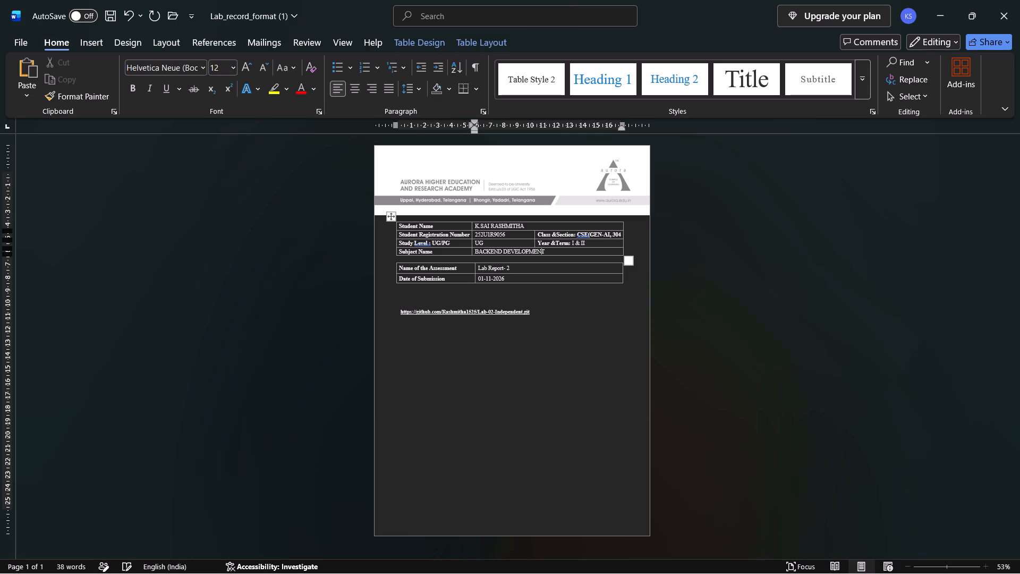
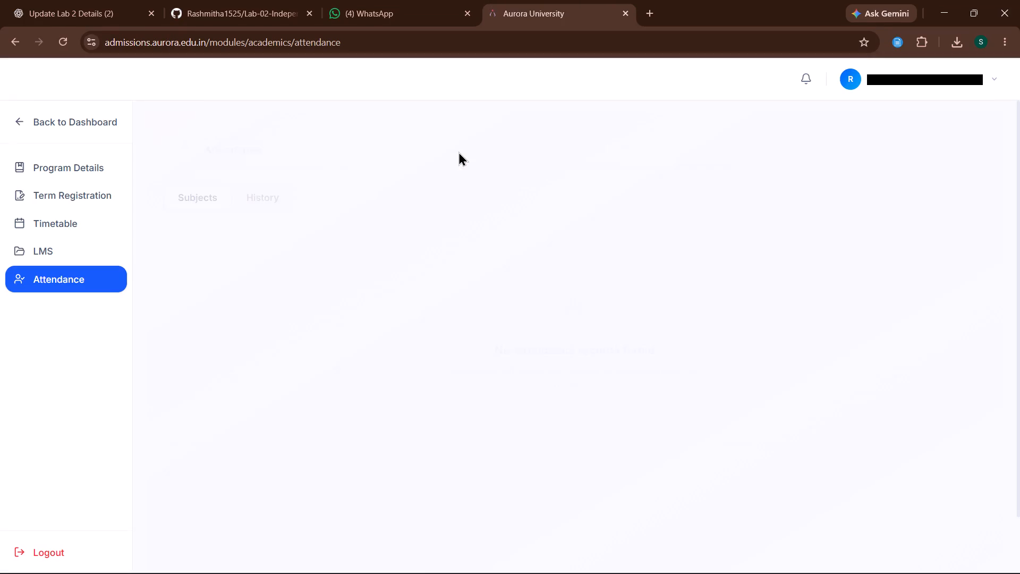
Open the Backend Development Fundamentals assessments on the university portal and copy the course title.
{"action": "left_click_drag", "start_coordinate": [359, 153], "coordinate": [107, 123]}
{"action": "left_click", "coordinate": [107, 123]}
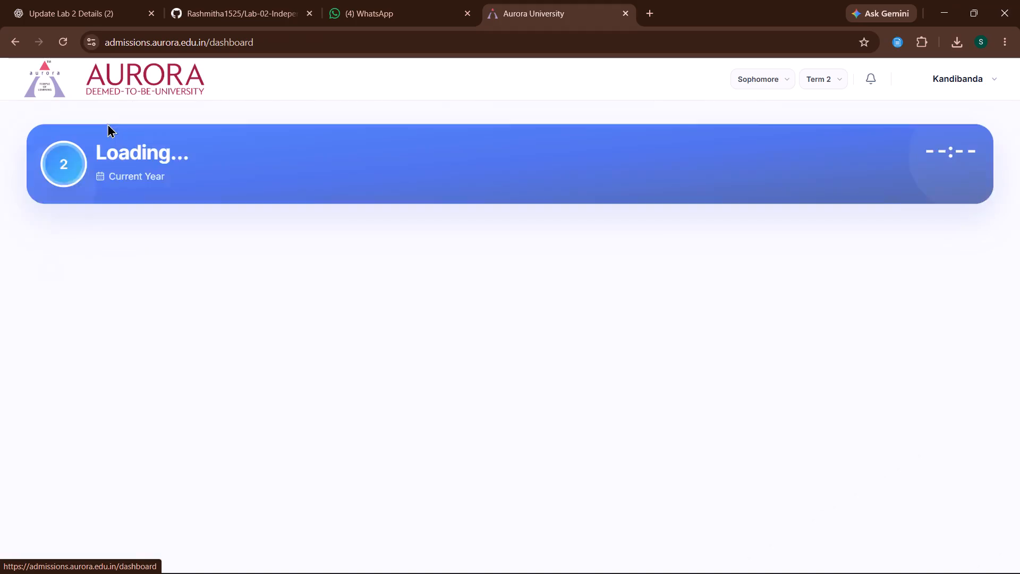
{"action": "double_click", "coordinate": [268, 351]}
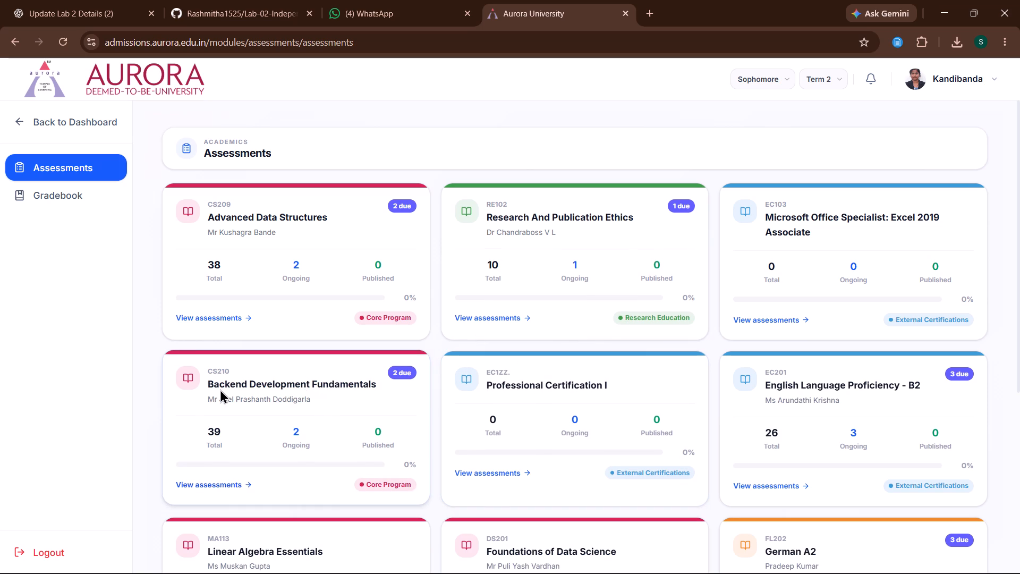
{"action": "left_click_drag", "start_coordinate": [209, 383], "coordinate": [205, 385]}
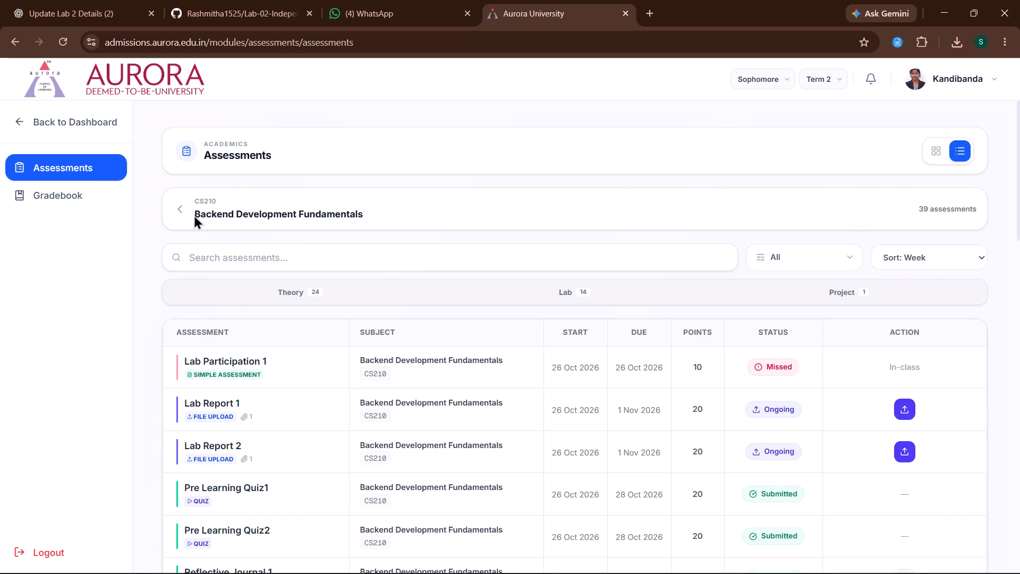
{"action": "left_click_drag", "start_coordinate": [197, 213], "coordinate": [328, 226]}
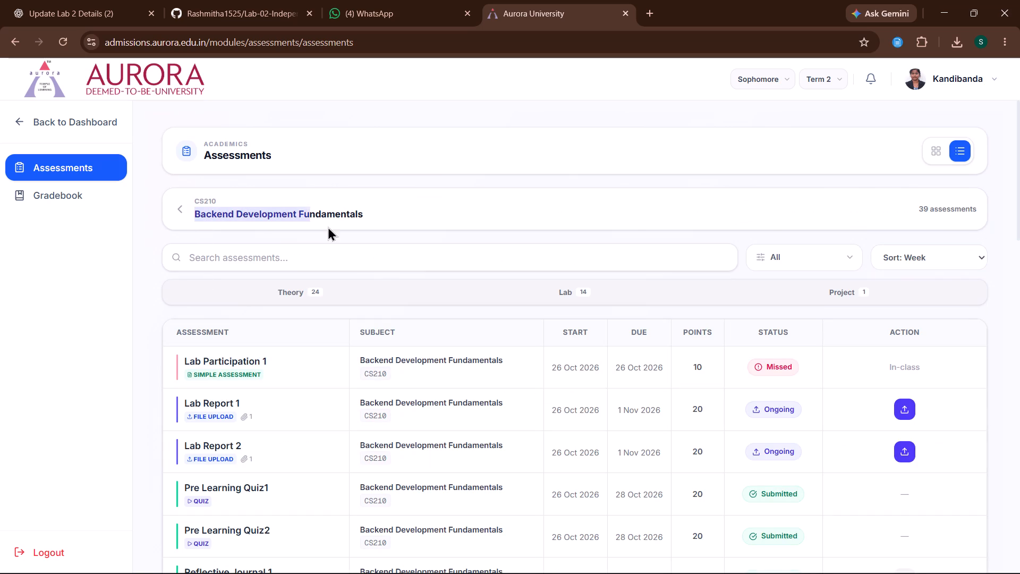
{"action": "left_click_drag", "start_coordinate": [328, 226], "coordinate": [364, 225]}
{"action": "key", "text": "ctrl+c"}
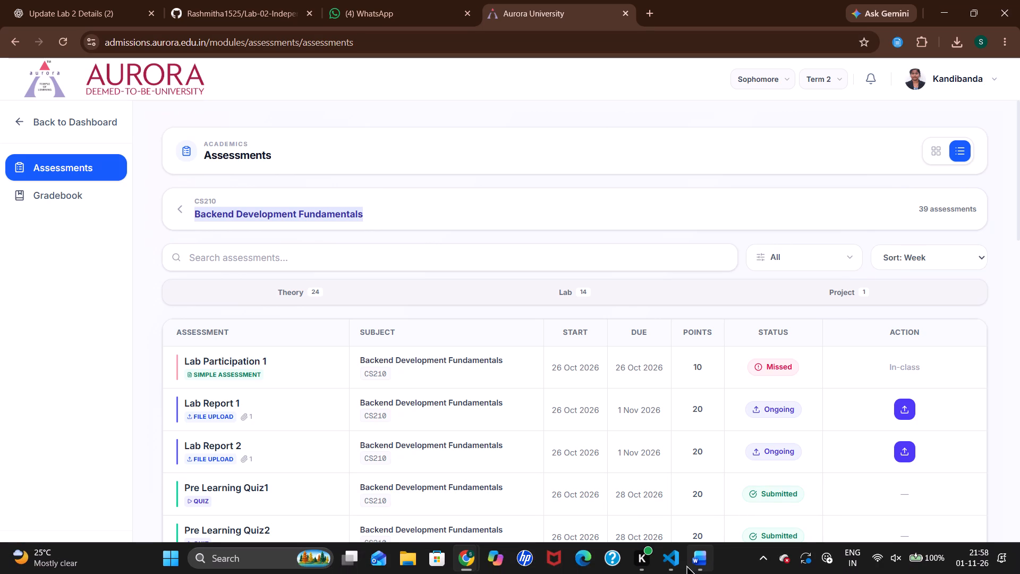
In Word, replace the Subject Name entry with the copied title Backend Development Fundamentals.
{"action": "left_click", "coordinate": [697, 561]}
{"action": "left_click_drag", "start_coordinate": [675, 539], "coordinate": [517, 418]}
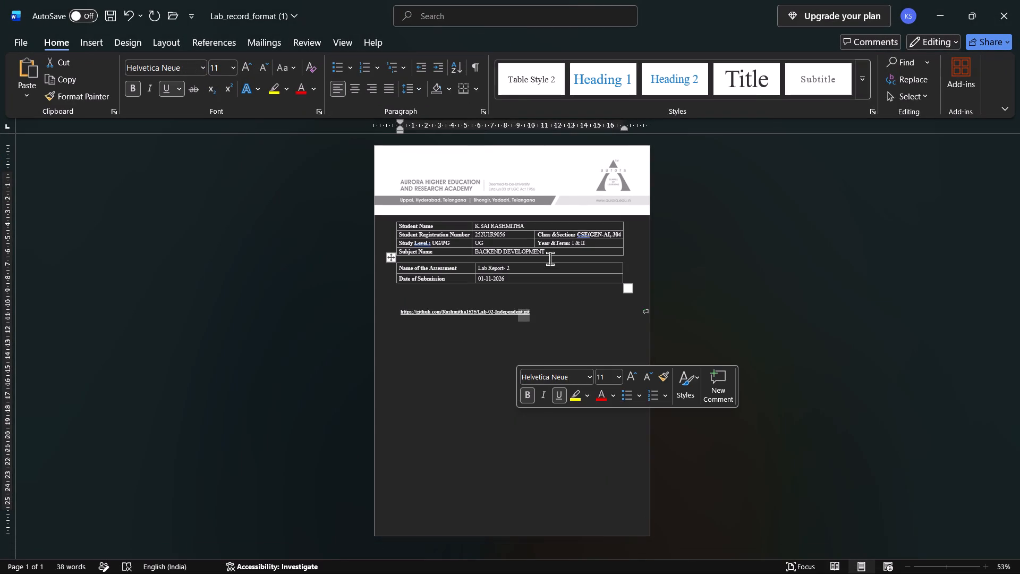
{"action": "left_click", "coordinate": [554, 254]}
{"action": "left_click", "coordinate": [554, 252]}
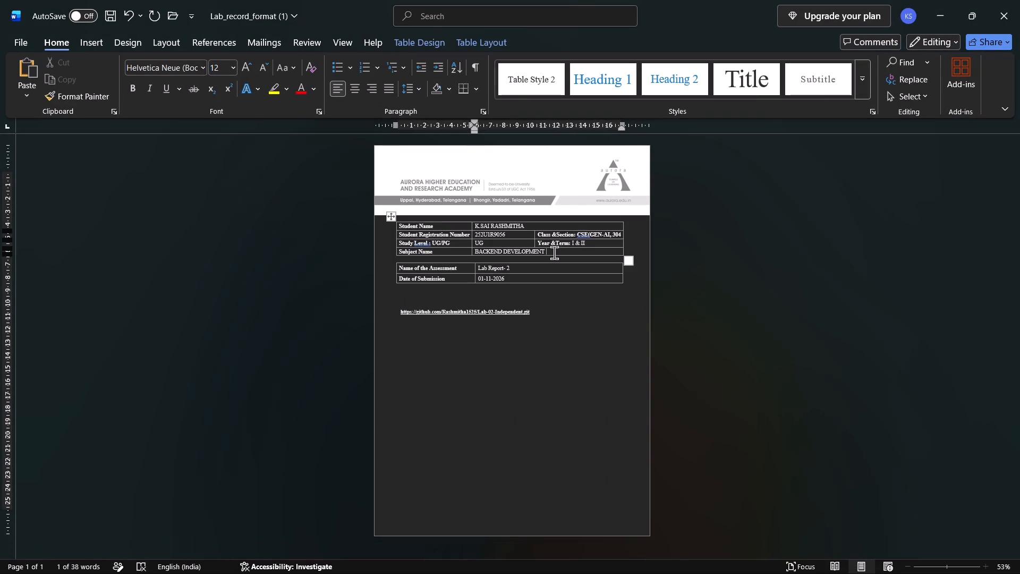
{"action": "key", "text": "BackSpace"}
{"action": "key", "text": "BackSpace"}
{"action": "key", "text": "BackSpace"}
{"action": "key", "text": "BackSpace"}
{"action": "key", "text": "BackSpace"}
{"action": "key", "text": "BackSpace"}
{"action": "key", "text": "BackSpace"}
{"action": "key", "text": "BackSpace"}
{"action": "key", "text": "BackSpace"}
{"action": "key", "text": "BackSpace"}
{"action": "key", "text": "BackSpace"}
{"action": "key", "text": "BackSpace"}
{"action": "key", "text": "BackSpace"}
{"action": "key", "text": "BackSpace"}
{"action": "key", "text": "BackSpace"}
{"action": "key", "text": "BackSpace"}
{"action": "key", "text": "BackSpace"}
{"action": "key", "text": "BackSpace"}
{"action": "key", "text": "BackSpace"}
{"action": "key", "text": "BackSpace"}
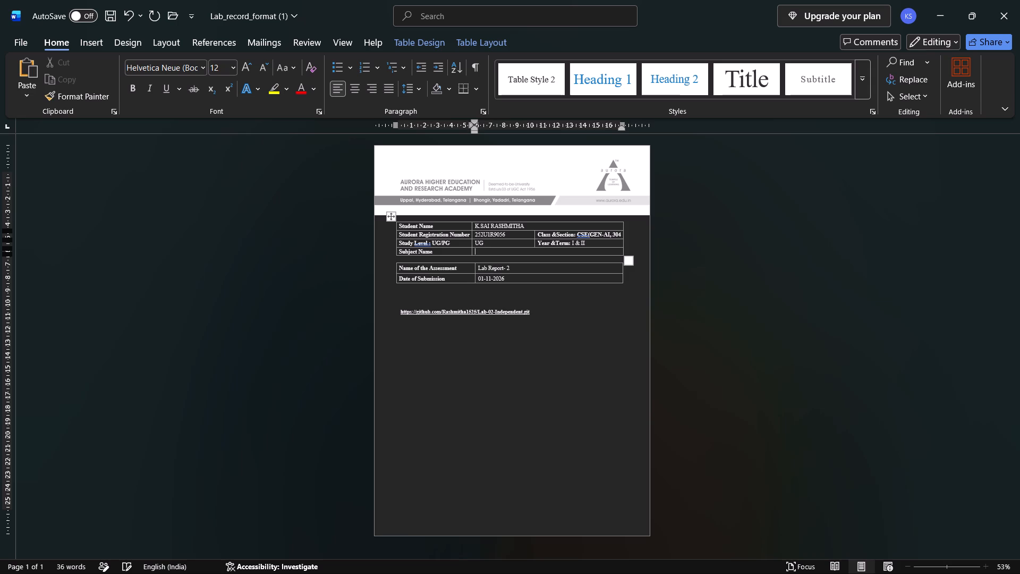
{"action": "key", "text": "ctrl+v"}
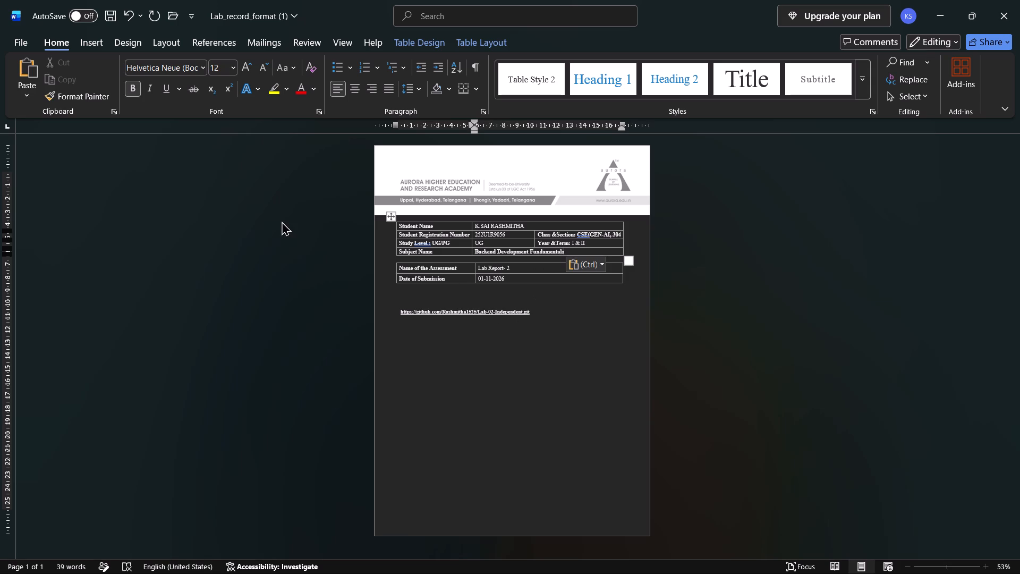
Export the report as a PDF named BDF LAB-1 in the Downloads folder.
{"action": "left_click", "coordinate": [27, 49]}
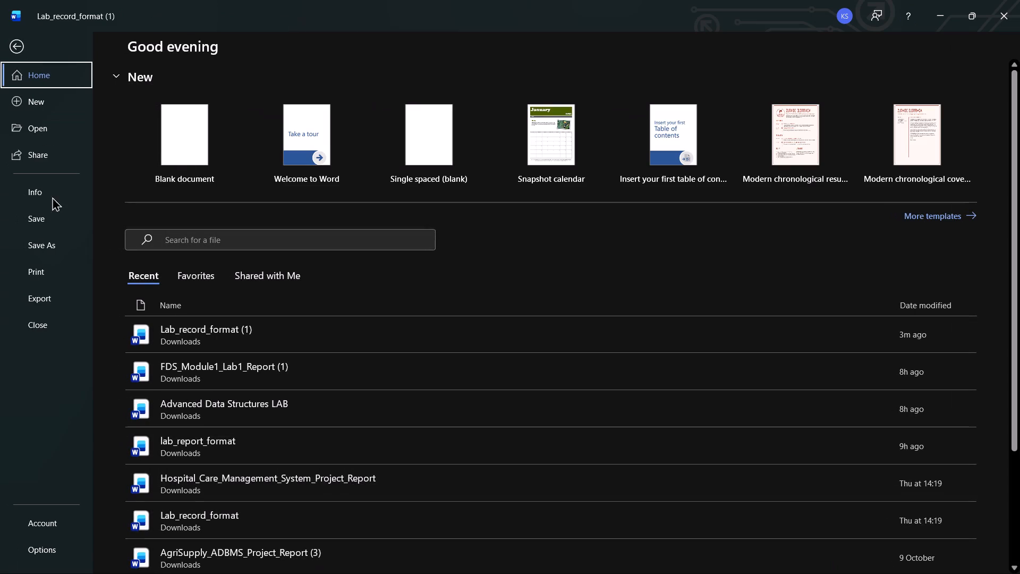
{"action": "left_click", "coordinate": [55, 289]}
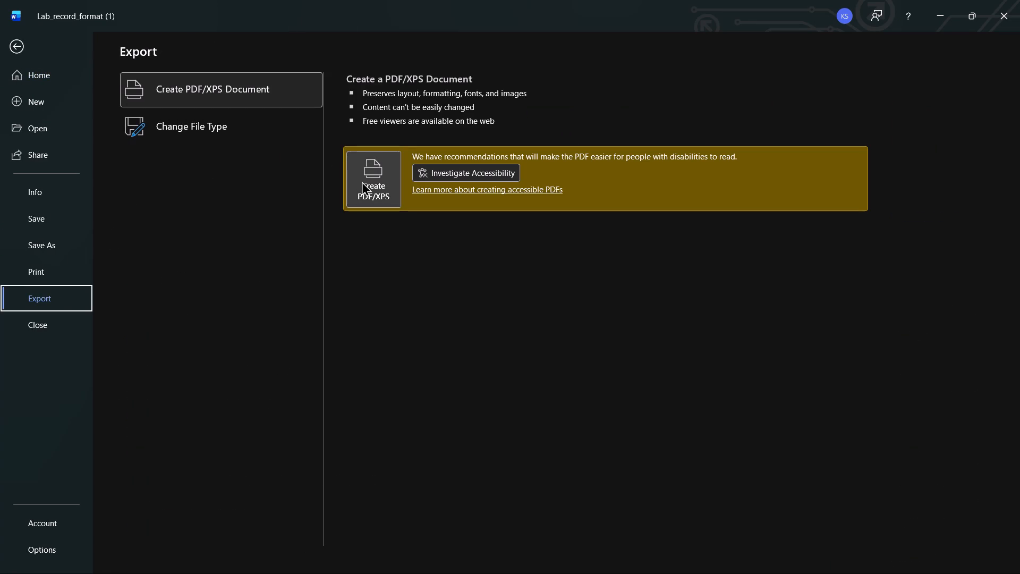
{"action": "left_click", "coordinate": [362, 181]}
{"action": "left_click_drag", "start_coordinate": [159, 150], "coordinate": [101, 183]}
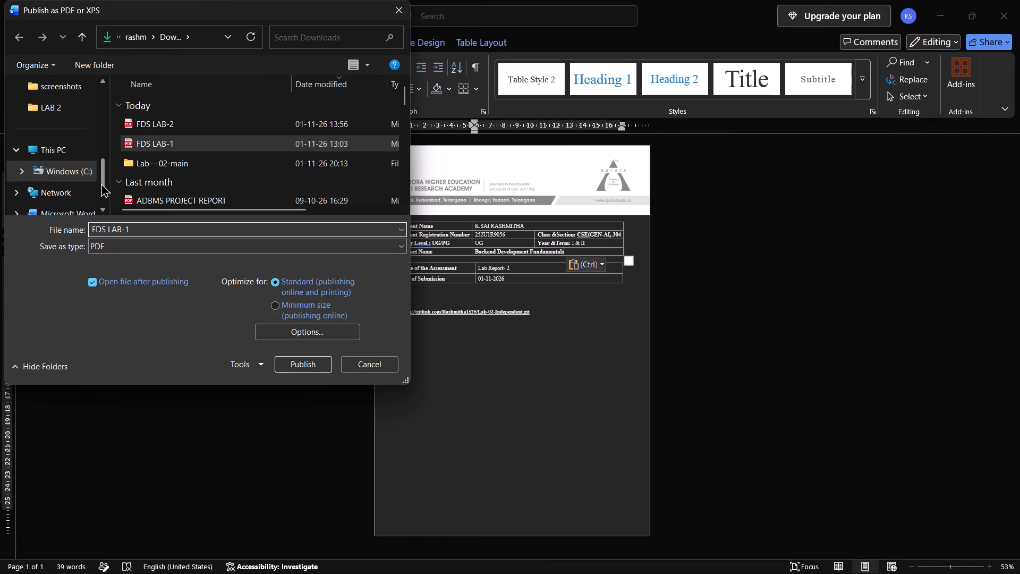
{"action": "scroll", "coordinate": [80, 176], "scroll_direction": "up", "scroll_amount": 15}
{"action": "left_click", "coordinate": [80, 176]}
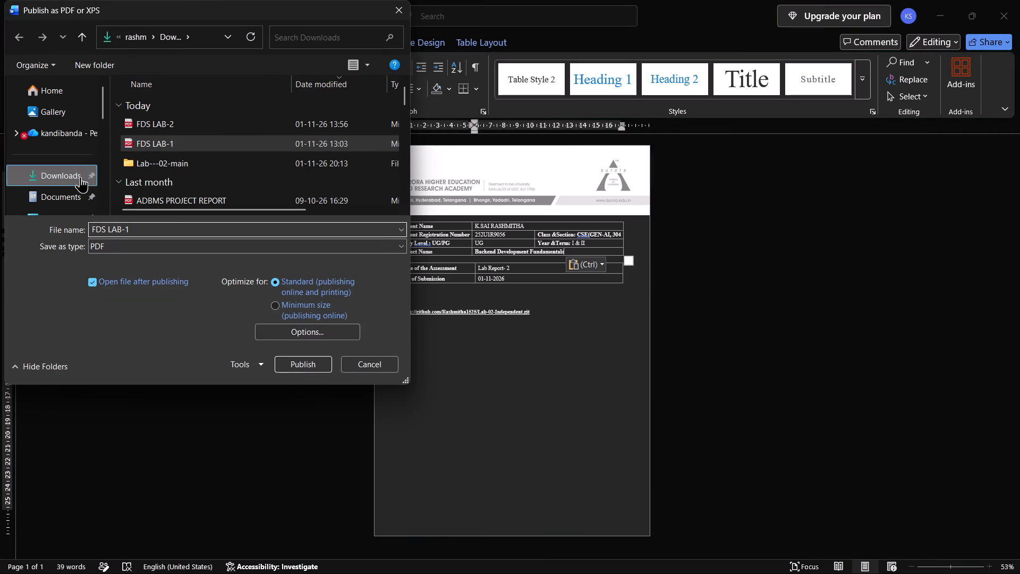
{"action": "left_click", "coordinate": [149, 225]}
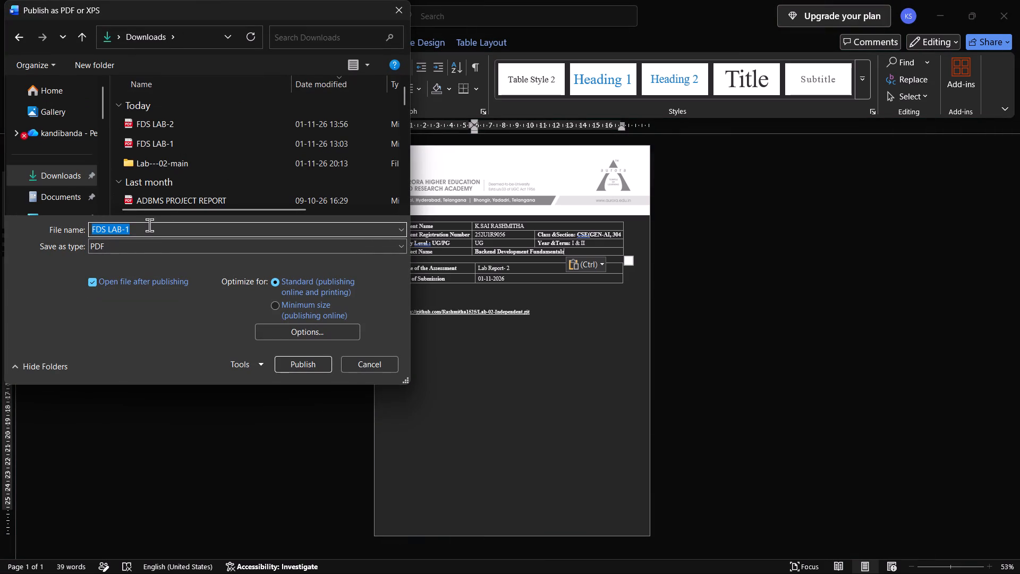
{"action": "key", "text": "BackSpace"}
{"action": "type", "text": "BDF"}
{"action": "key", "text": "minus"}
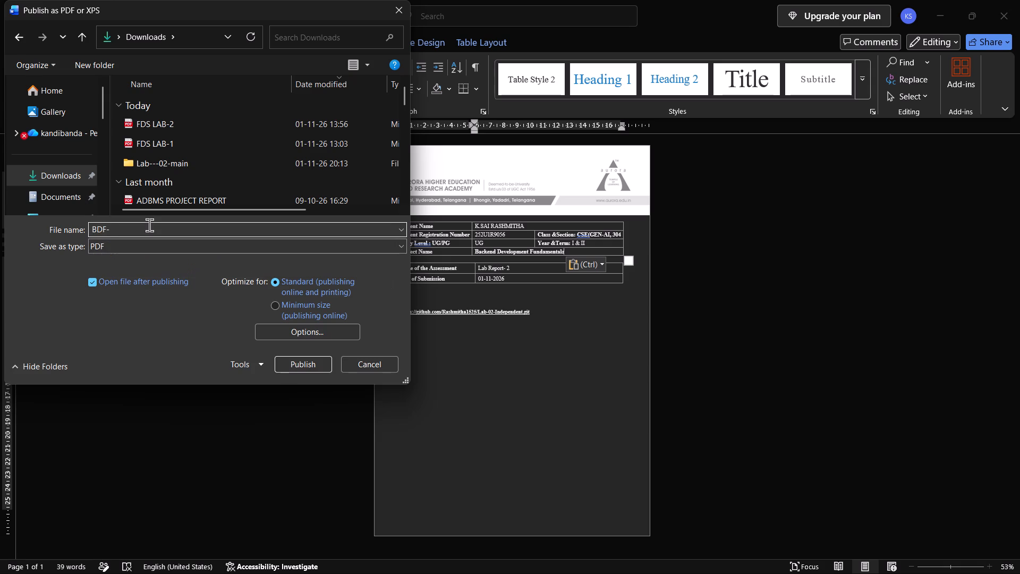
{"action": "key", "text": "BackSpace"}
{"action": "key", "text": "space"}
{"action": "type", "text": "LAB"}
{"action": "type", "text": "-1"}
{"action": "key", "text": "Return"}
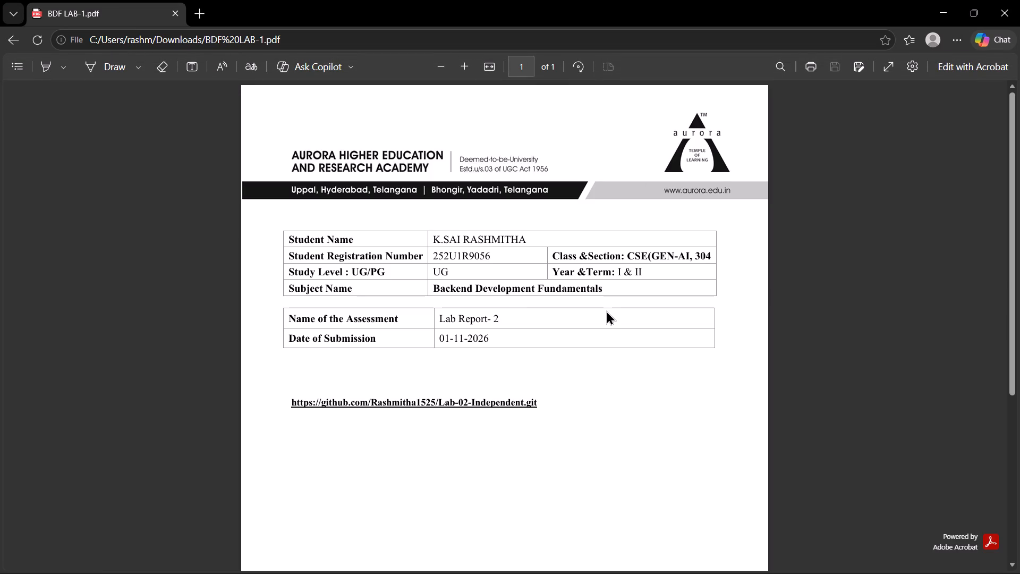
Follow the GitHub link in the exported PDF, examine the repository's files and README, and close the browser window.
{"action": "double_click", "coordinate": [471, 401]}
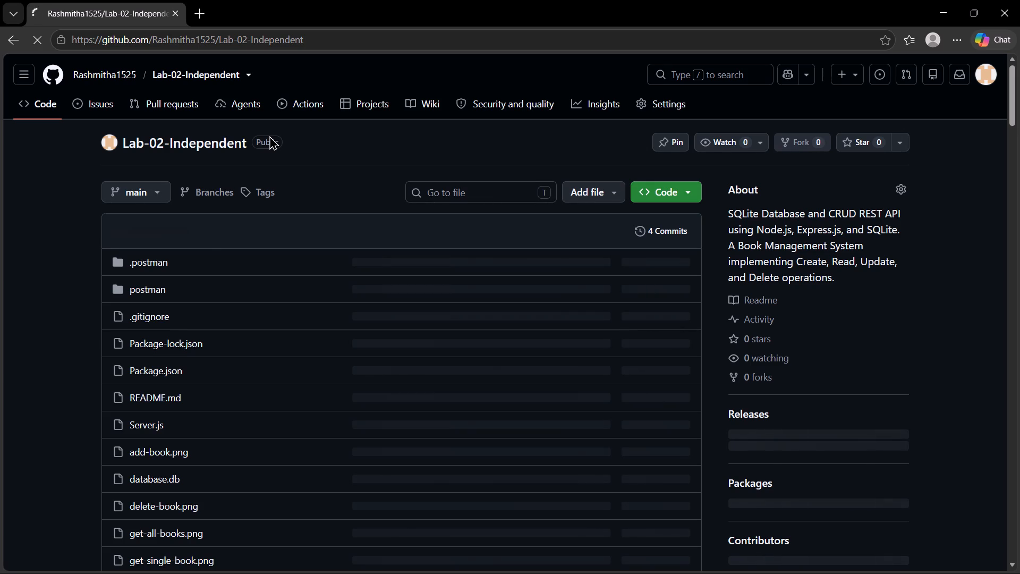
{"action": "scroll", "coordinate": [202, 242], "scroll_direction": "down", "scroll_amount": 4}
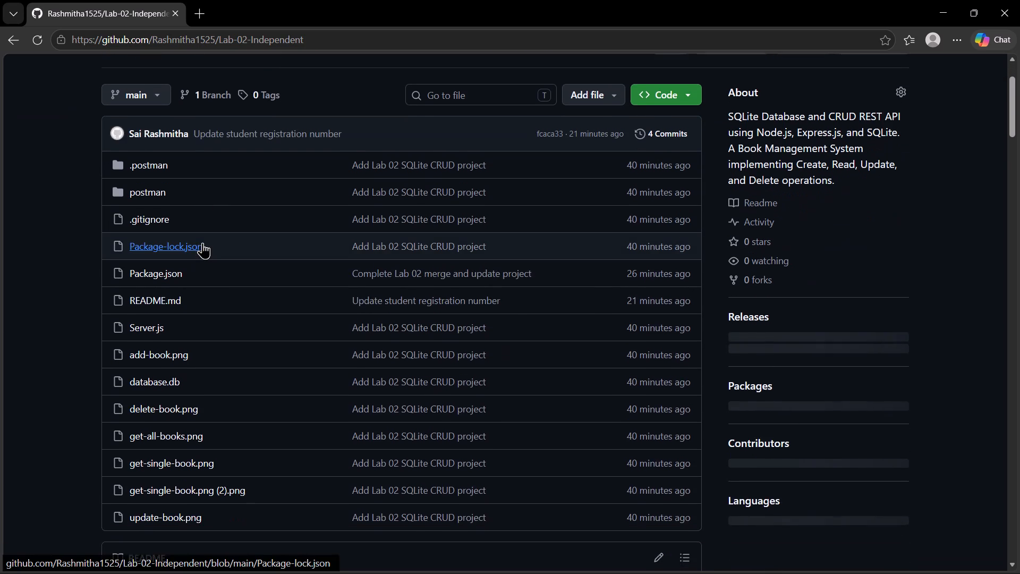
{"action": "scroll", "coordinate": [202, 242], "scroll_direction": "down", "scroll_amount": 4}
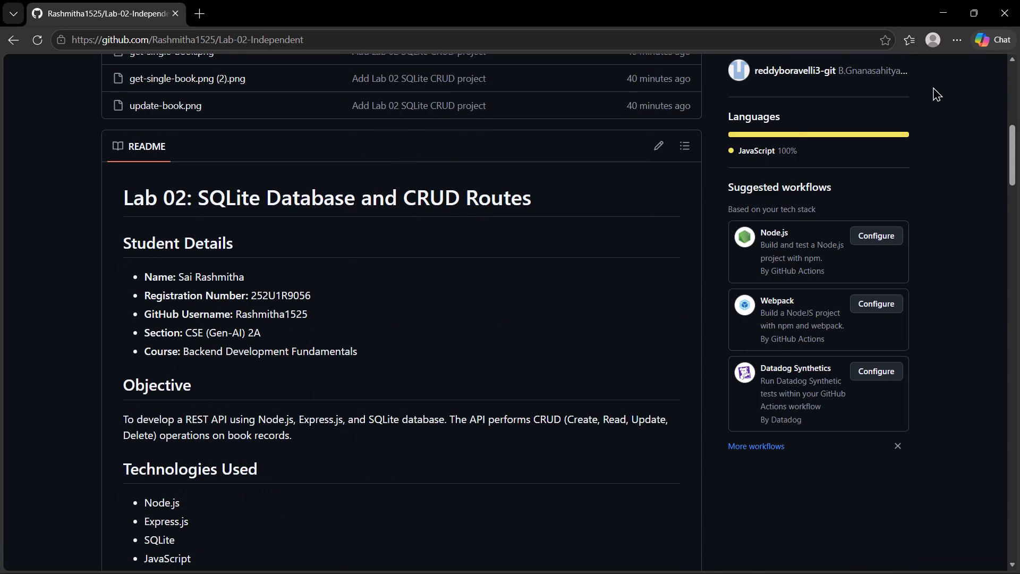
{"action": "left_click", "coordinate": [1000, 9]}
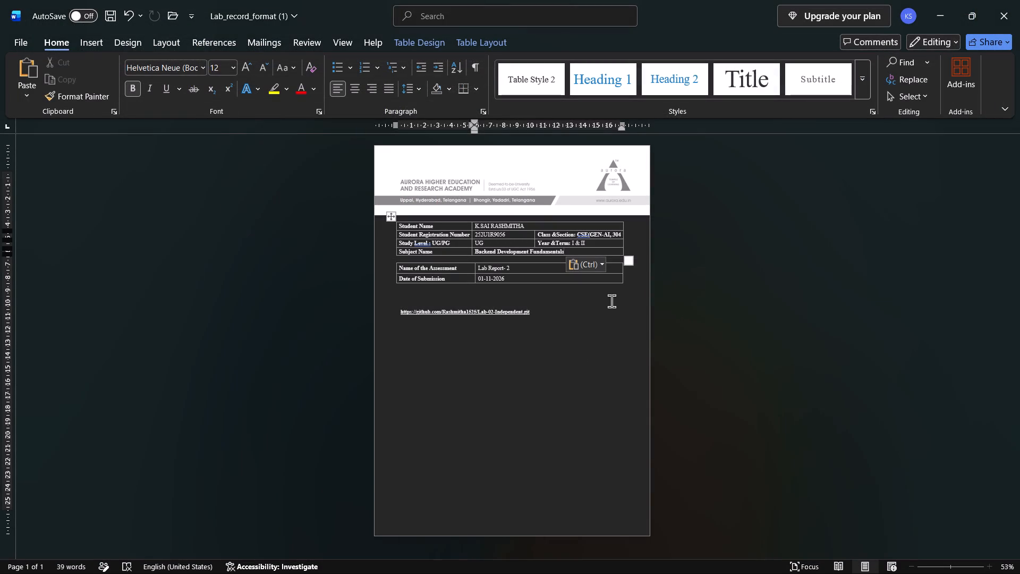
In the Word report, delete the GitHub repository link and the blank lines below the assessment table.
{"action": "left_click", "coordinate": [563, 324]}
{"action": "key", "text": "BackSpace"}
{"action": "key", "text": "BackSpace"}
{"action": "key", "text": "BackSpace"}
{"action": "key", "text": "BackSpace"}
{"action": "key", "text": "BackSpace"}
{"action": "key", "text": "BackSpace"}
{"action": "key", "text": "BackSpace"}
{"action": "key", "text": "BackSpace"}
{"action": "key", "text": "BackSpace"}
{"action": "key", "text": "BackSpace"}
{"action": "key", "text": "BackSpace"}
{"action": "key", "text": "BackSpace"}
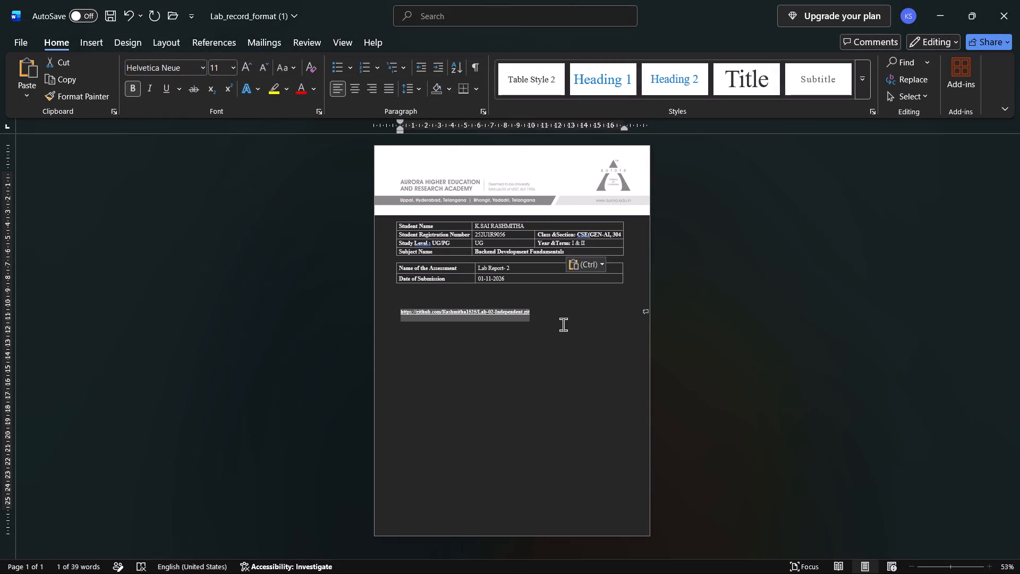
Change the Name of the Assessment entry to Lab Report- 1.
{"action": "left_click", "coordinate": [550, 271]}
{"action": "key", "text": "BackSpace"}
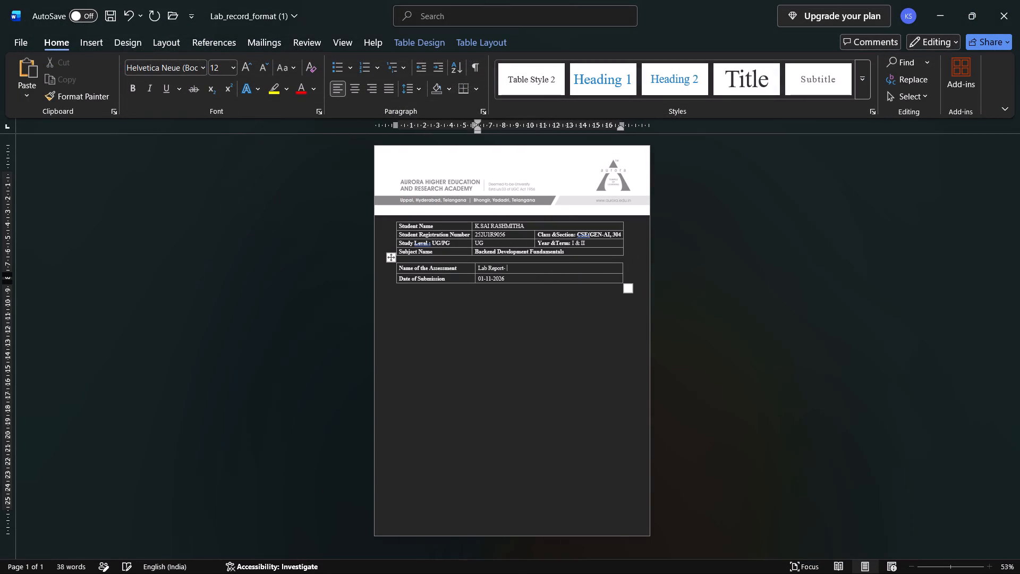
{"action": "key", "text": "1"}
Insert three blank lines below the assessment table.
{"action": "left_click", "coordinate": [456, 303]}
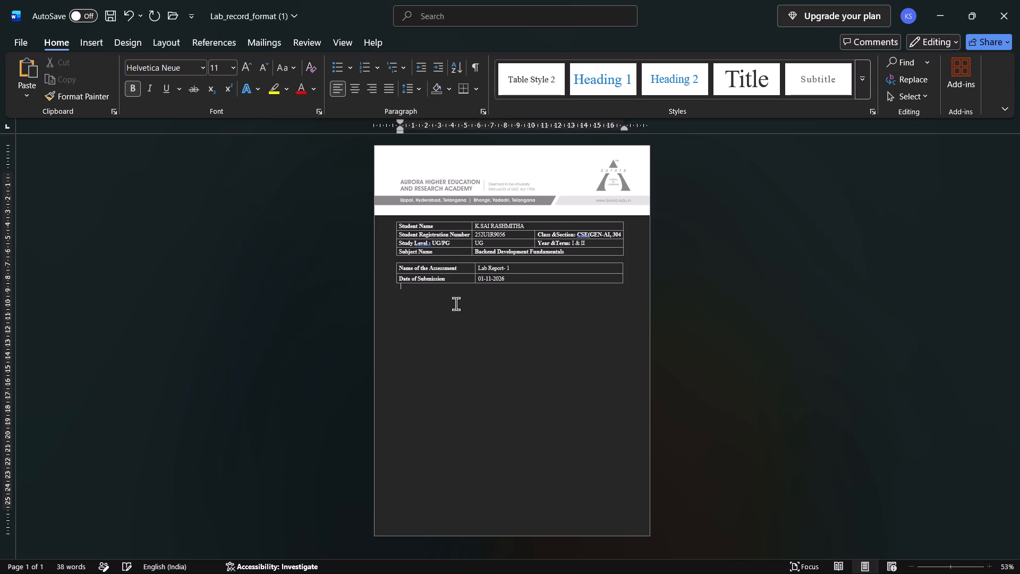
{"action": "key", "text": "Return"}
{"action": "key", "text": "Return"}
{"action": "key", "text": "Return"}
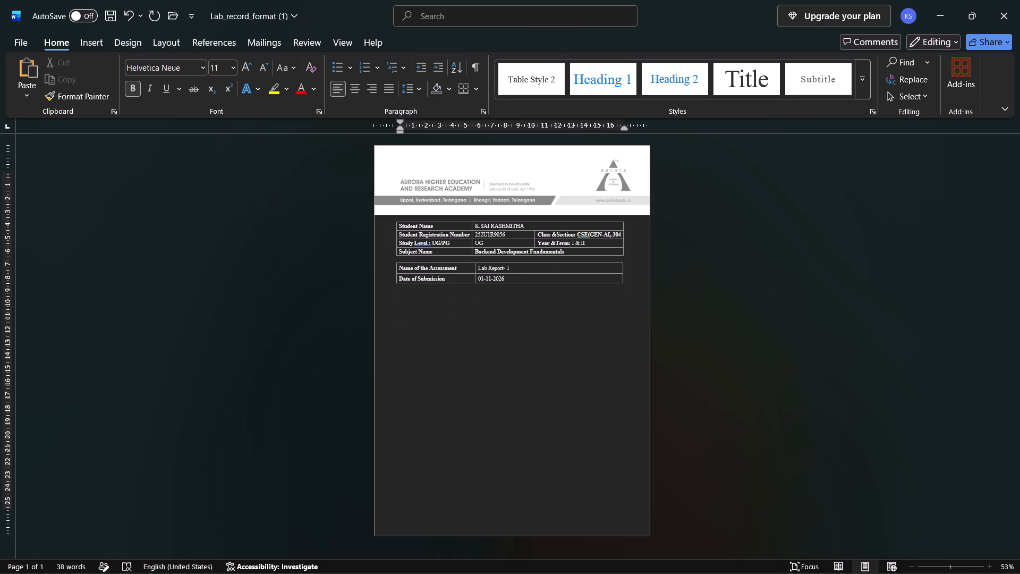
Close the Visual Studio Code window showing the Lab---02-main project.
{"action": "left_click", "coordinate": [671, 563]}
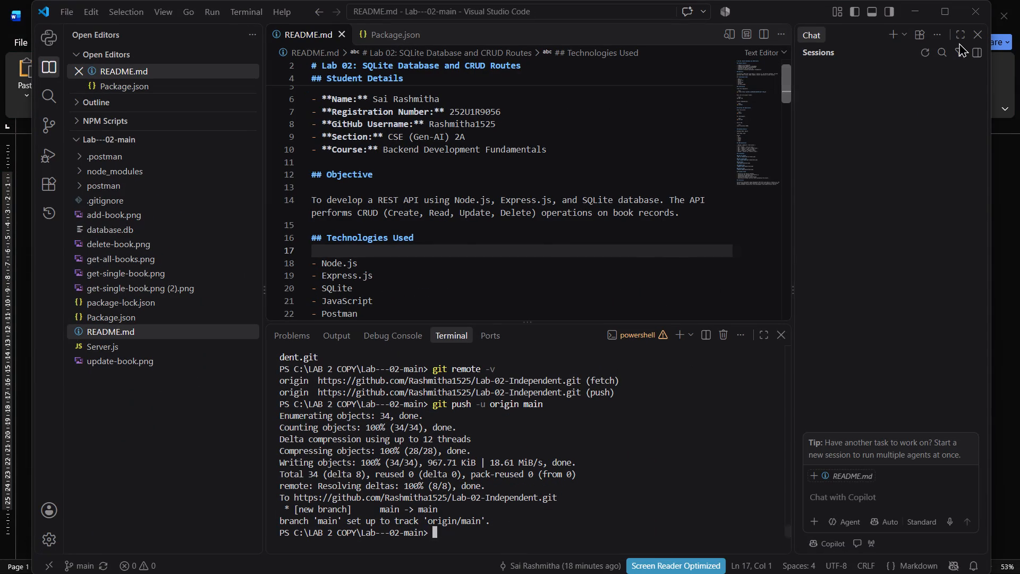
{"action": "left_click", "coordinate": [980, 13]}
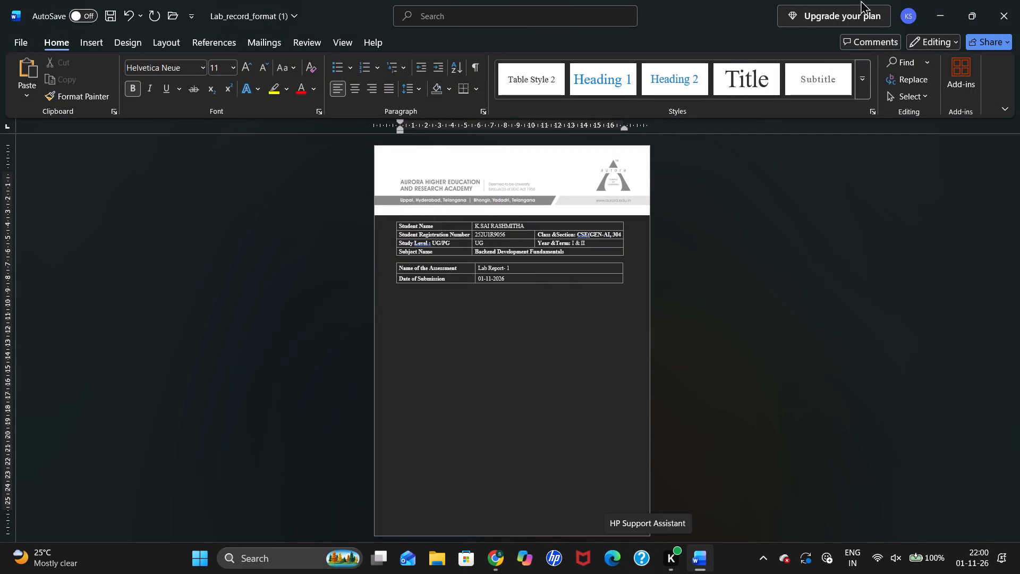
Switch to Chrome, open GitHub in a new tab, and go to the Lab---01 repository.
{"action": "left_click", "coordinate": [946, 3]}
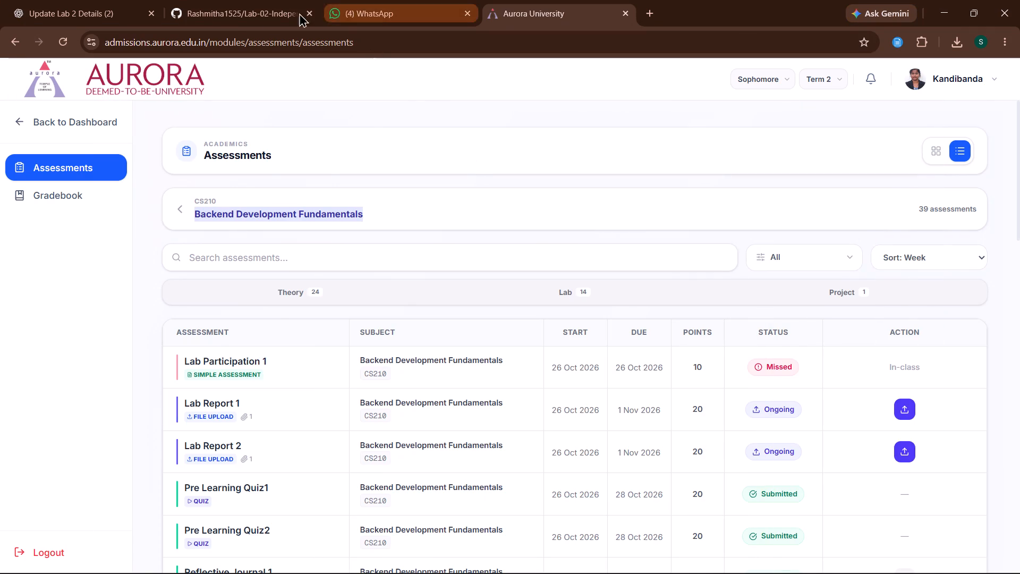
{"action": "left_click", "coordinate": [233, 14]}
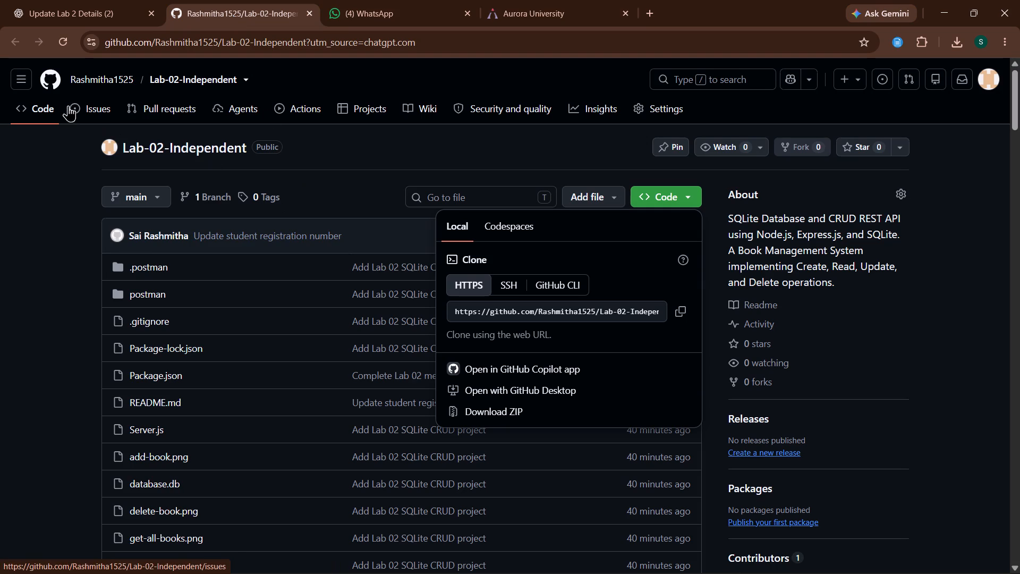
{"action": "left_click", "coordinate": [19, 39]}
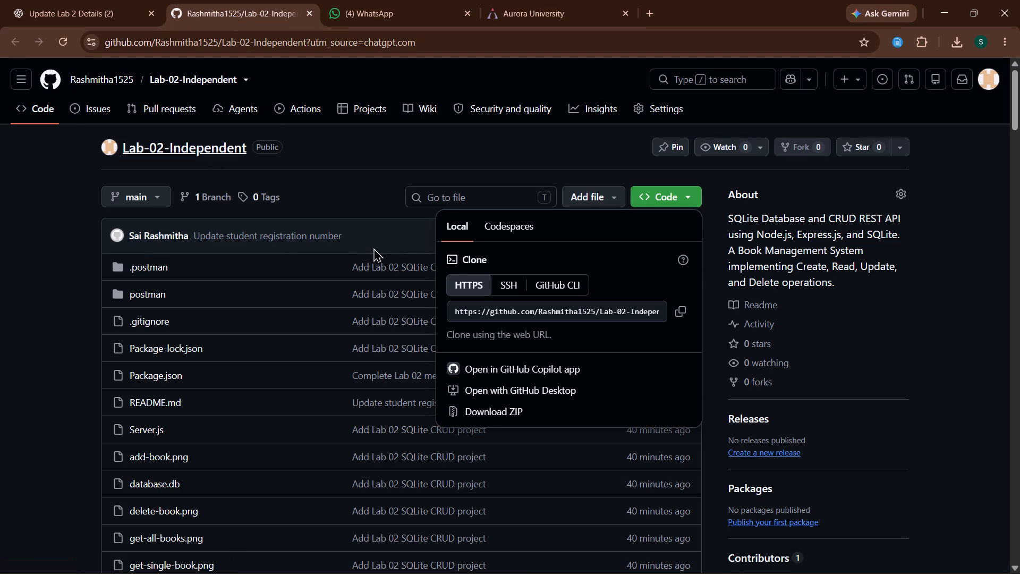
{"action": "left_click", "coordinate": [402, 167]}
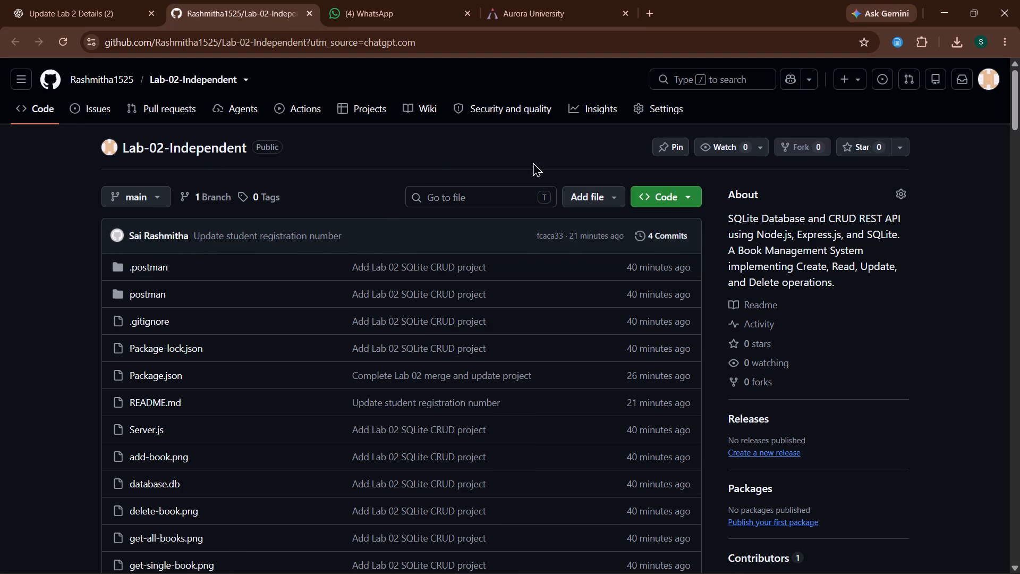
{"action": "left_click", "coordinate": [654, 11]}
{"action": "left_click", "coordinate": [454, 264]}
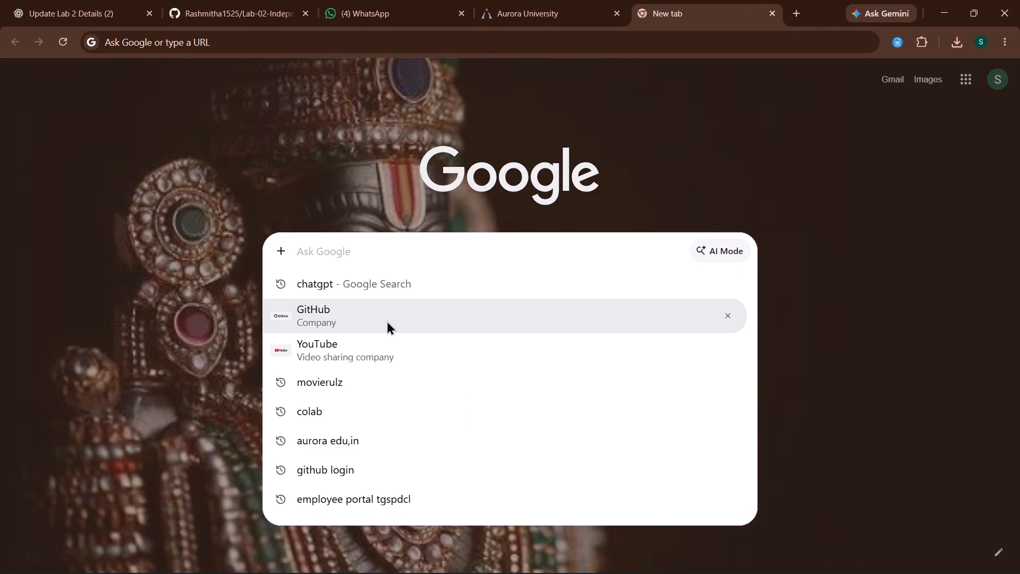
{"action": "double_click", "coordinate": [387, 320]}
{"action": "double_click", "coordinate": [329, 204]}
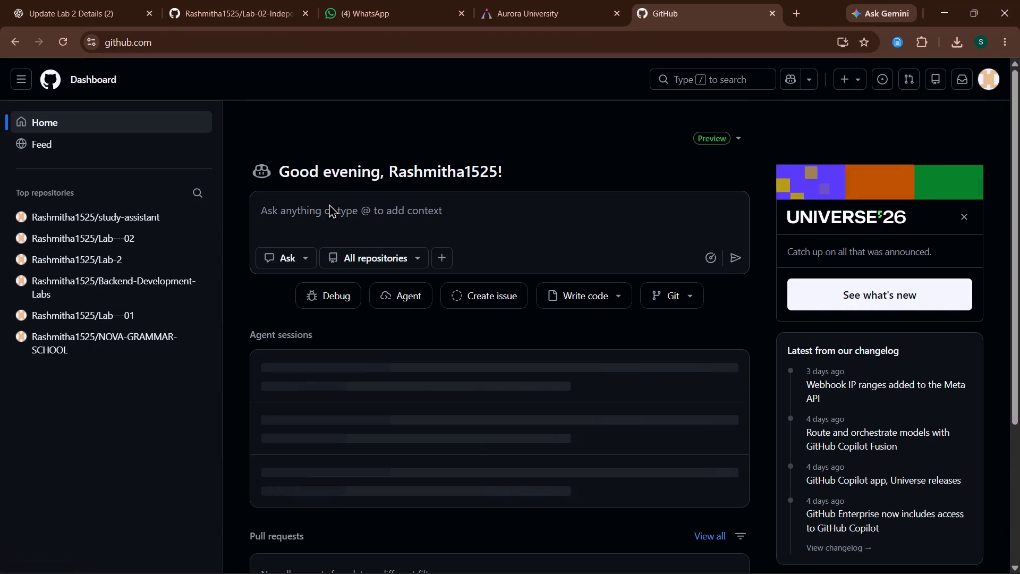
{"action": "double_click", "coordinate": [121, 325]}
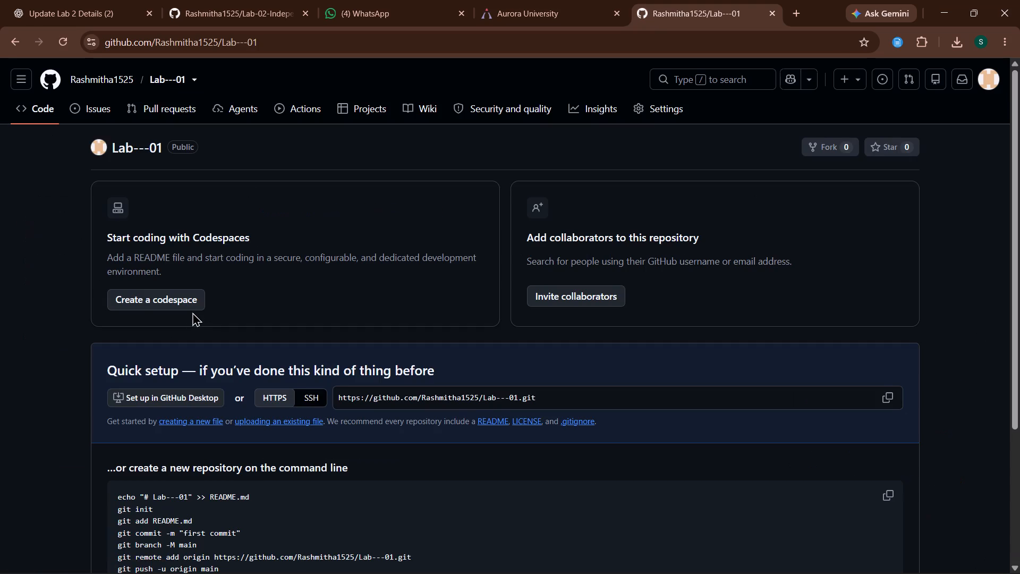
Examine the Lab---01 repository page for its contents, visibility and setup instructions, and check the list of other repositories, reselecting Lab---01.
{"action": "scroll", "coordinate": [310, 337], "scroll_direction": "up", "scroll_amount": 1}
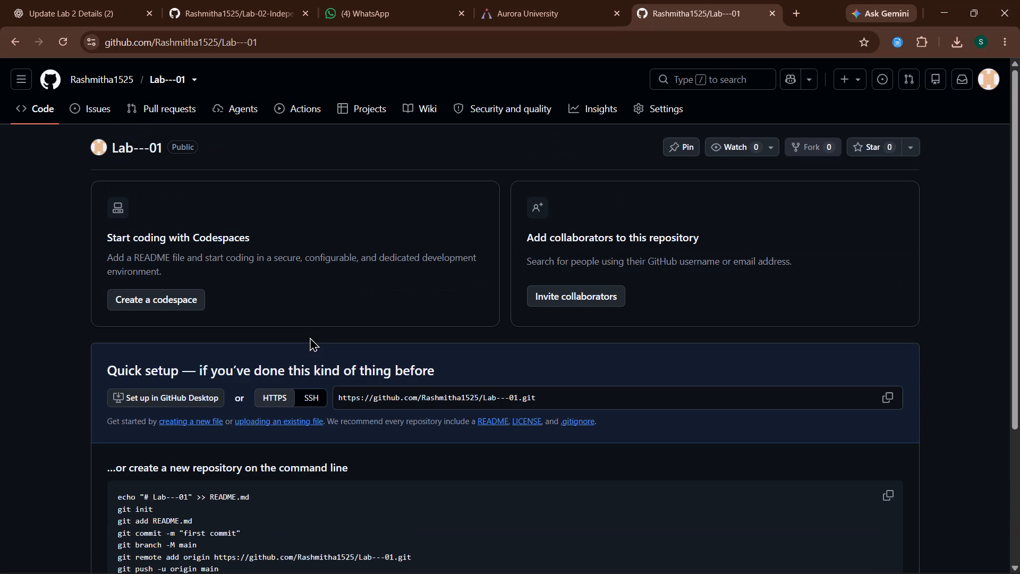
{"action": "left_click", "coordinate": [188, 149]}
{"action": "left_click_drag", "start_coordinate": [188, 149], "coordinate": [328, 390]}
{"action": "scroll", "coordinate": [328, 390], "scroll_direction": "down", "scroll_amount": 4}
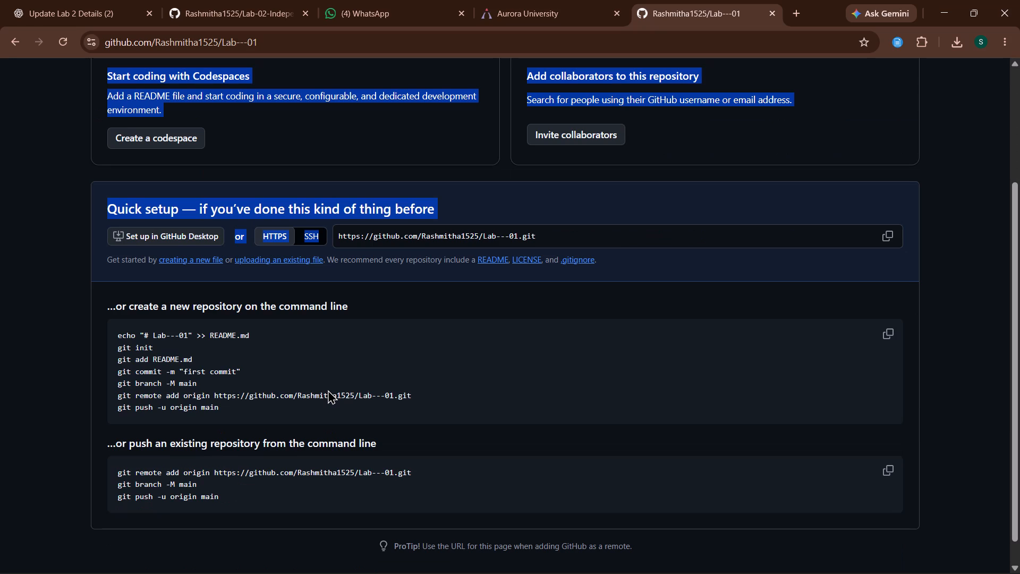
{"action": "left_click", "coordinate": [423, 280]}
{"action": "scroll", "coordinate": [423, 280], "scroll_direction": "up", "scroll_amount": 5}
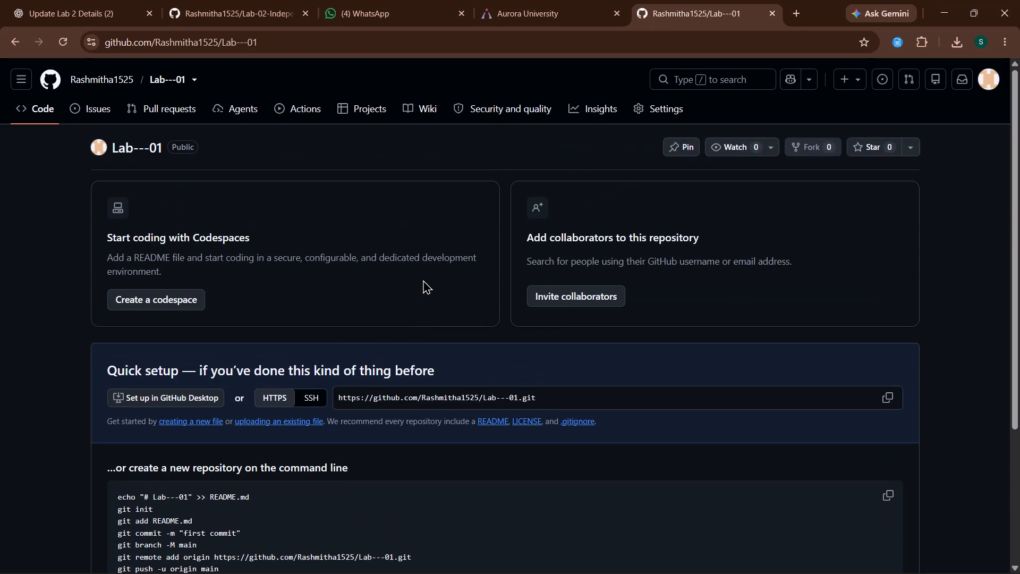
{"action": "double_click", "coordinate": [159, 77]}
{"action": "left_click", "coordinate": [187, 74]}
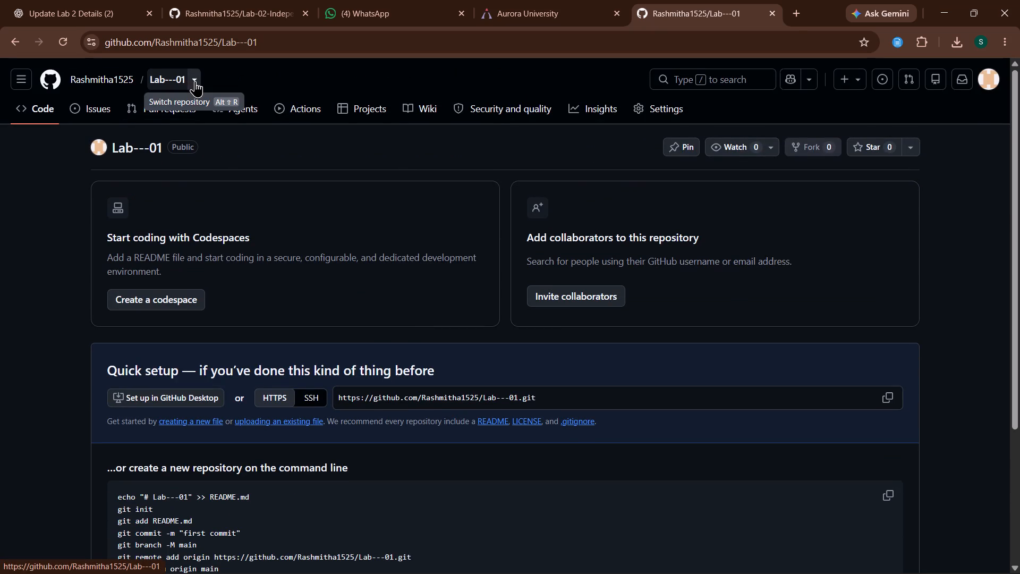
{"action": "double_click", "coordinate": [195, 81]}
{"action": "left_click", "coordinate": [197, 81]}
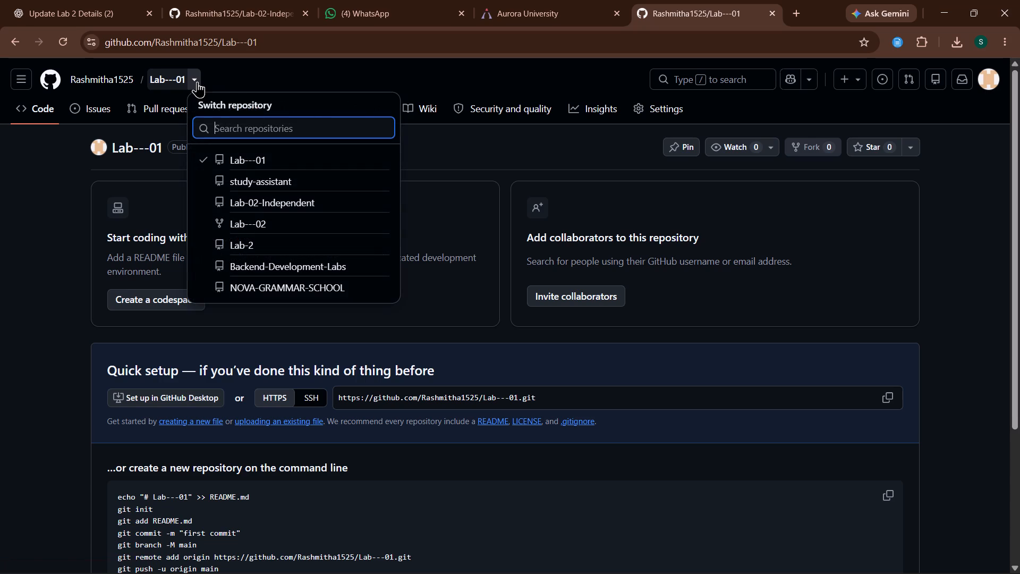
{"action": "double_click", "coordinate": [246, 158]}
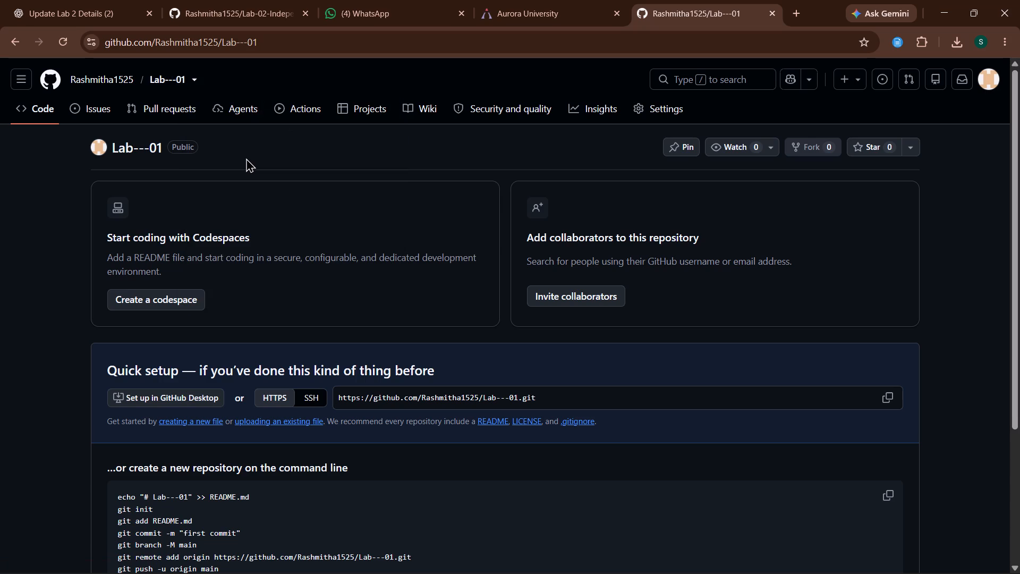
{"action": "scroll", "coordinate": [338, 263], "scroll_direction": "up", "scroll_amount": 1}
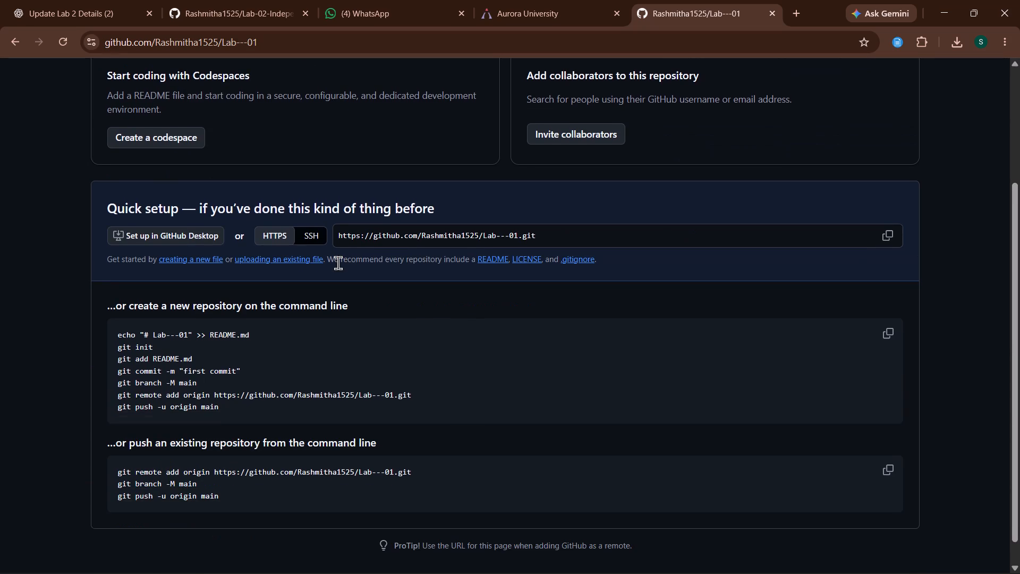
{"action": "scroll", "coordinate": [338, 263], "scroll_direction": "up", "scroll_amount": 1}
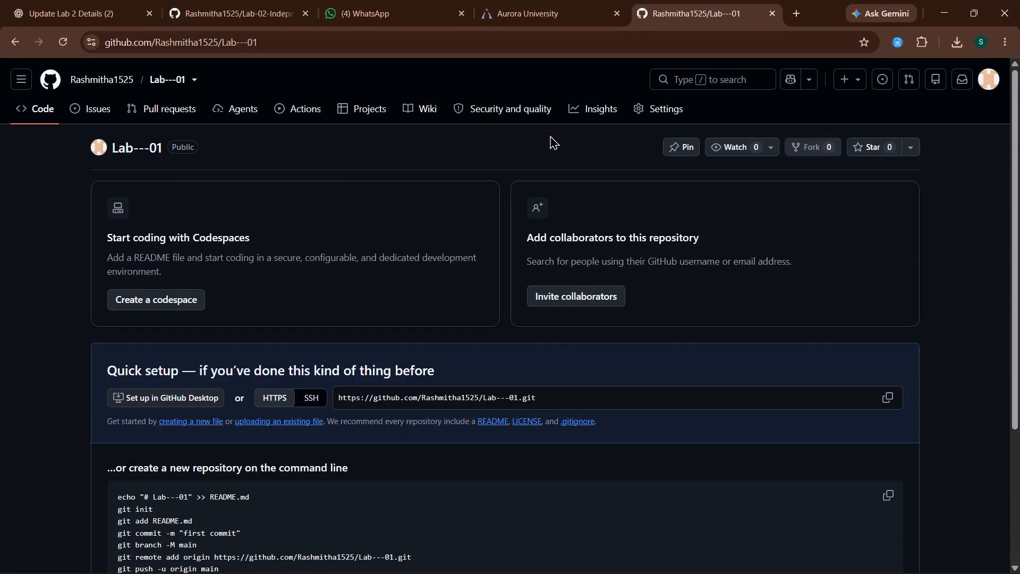
{"action": "double_click", "coordinate": [173, 141]}
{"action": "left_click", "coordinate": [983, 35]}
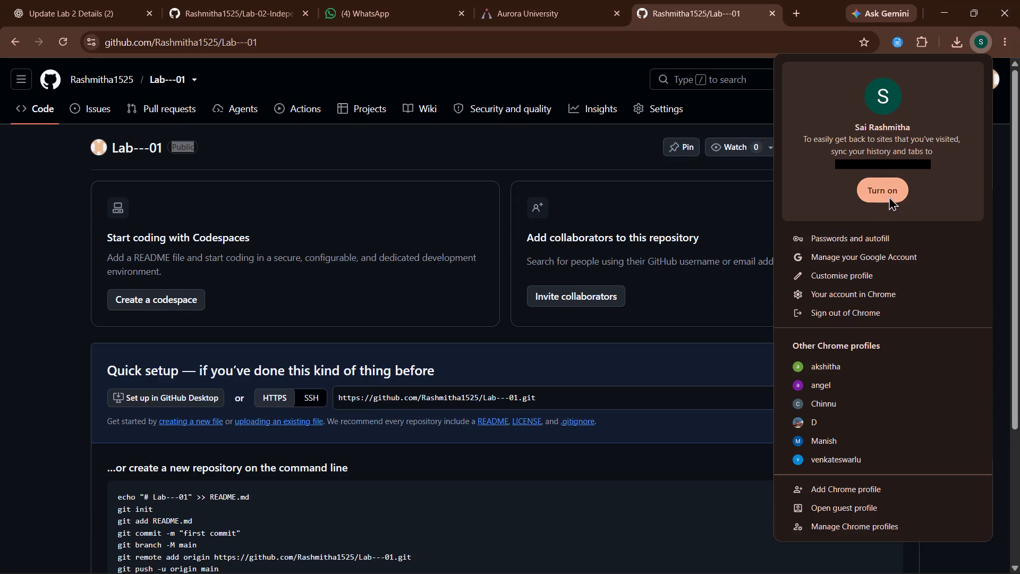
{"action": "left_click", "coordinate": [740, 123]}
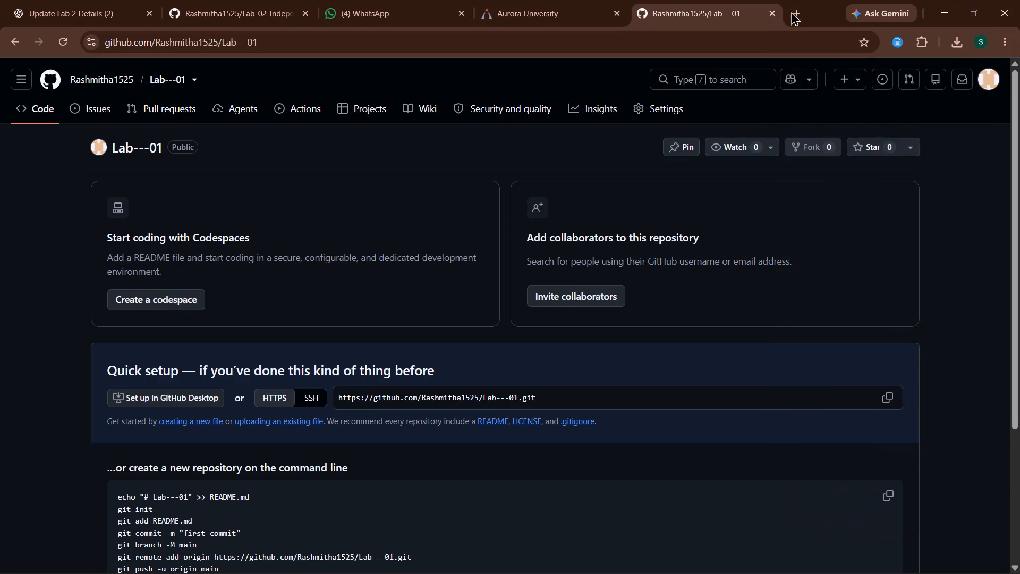
Open a new browser tab alongside the Lab---01 repository page.
{"action": "left_click", "coordinate": [793, 12]}
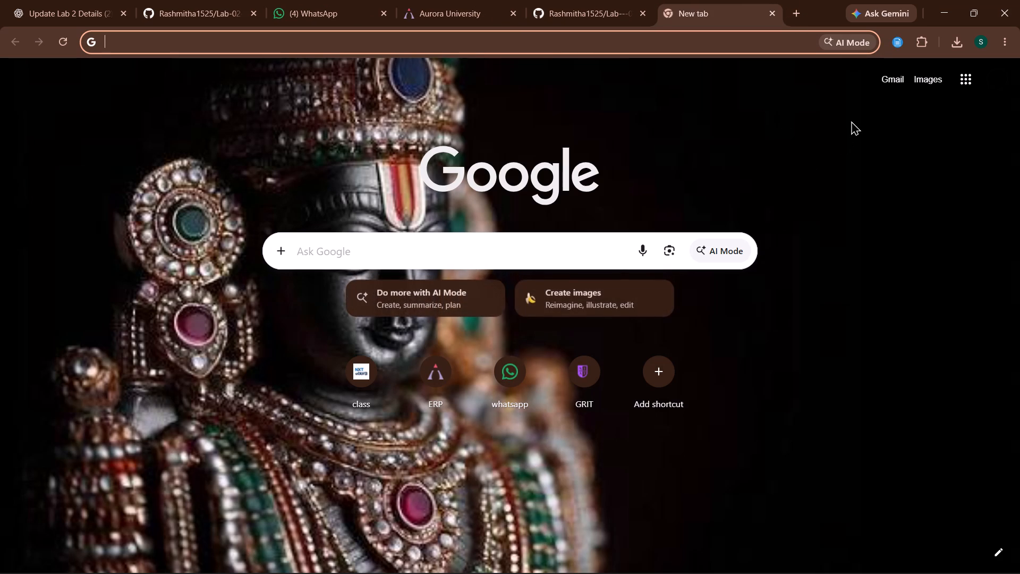
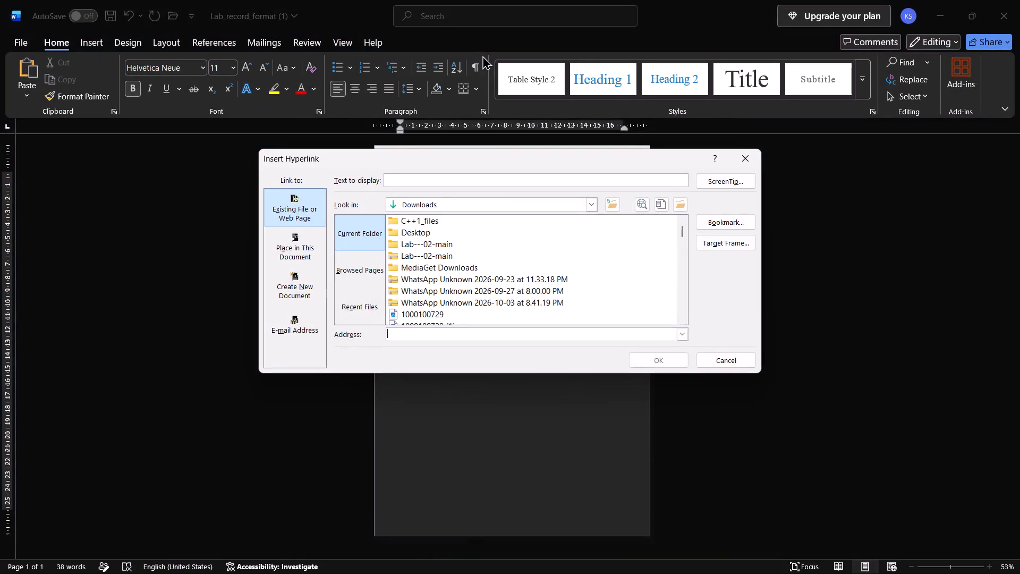
Insert the copied GitHub link to the lab-01 folder of Backend-Development-Labs as a hyperlink below the assessment table.
{"action": "key", "text": "ctrl+v"}
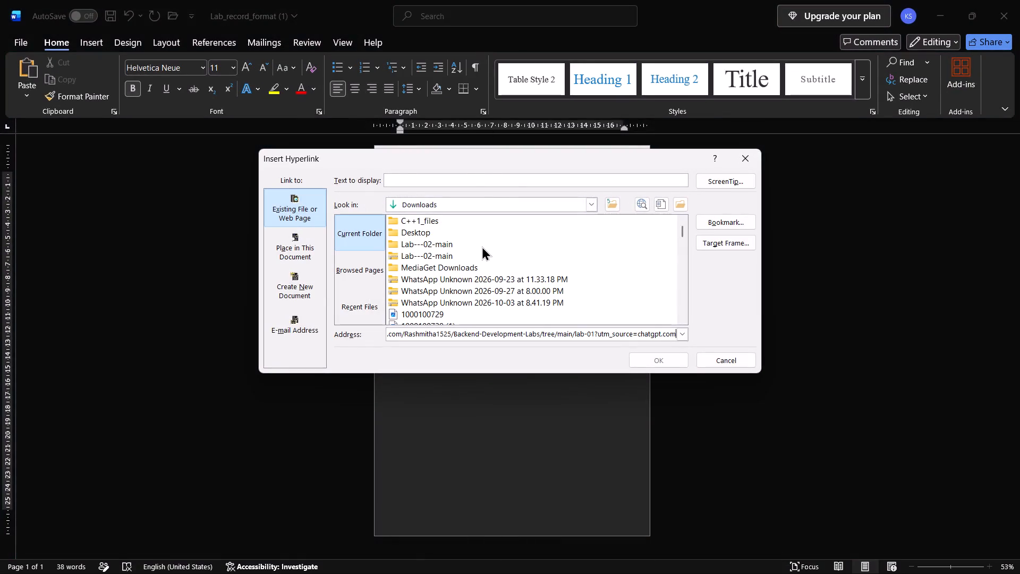
{"action": "key", "text": "Return"}
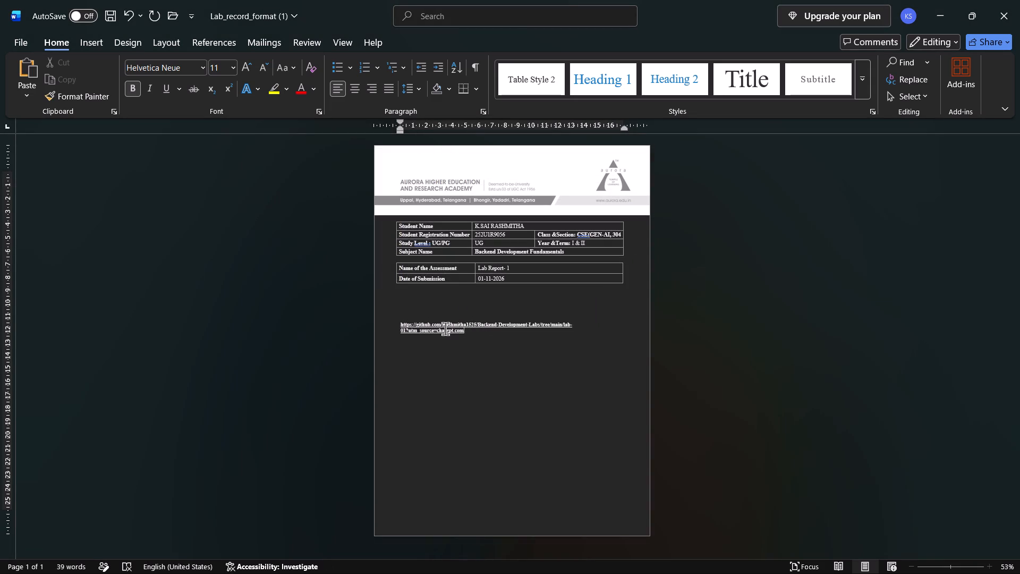
{"action": "double_click", "coordinate": [445, 328]}
{"action": "double_click", "coordinate": [445, 328]}
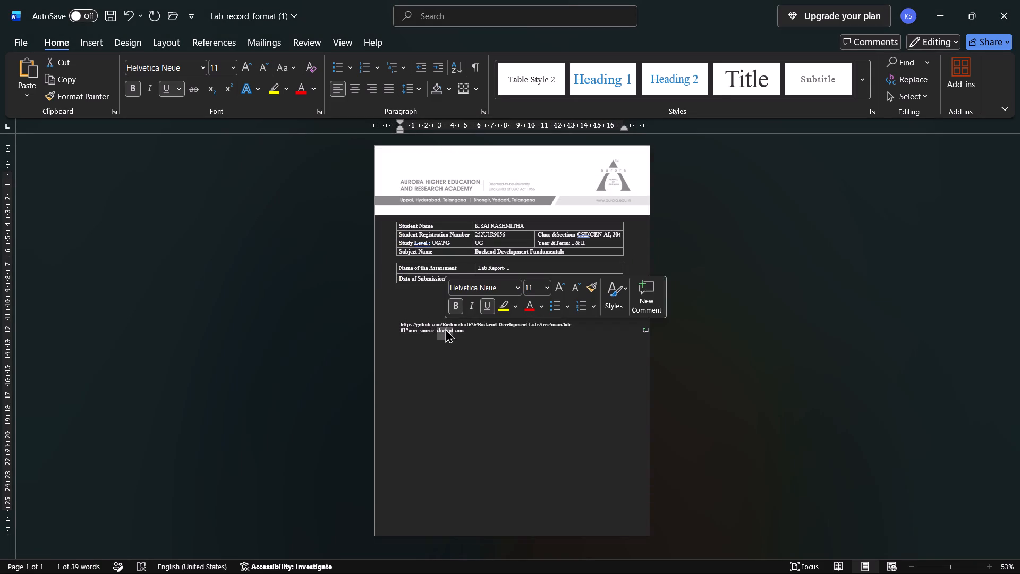
{"action": "left_click", "coordinate": [505, 331]}
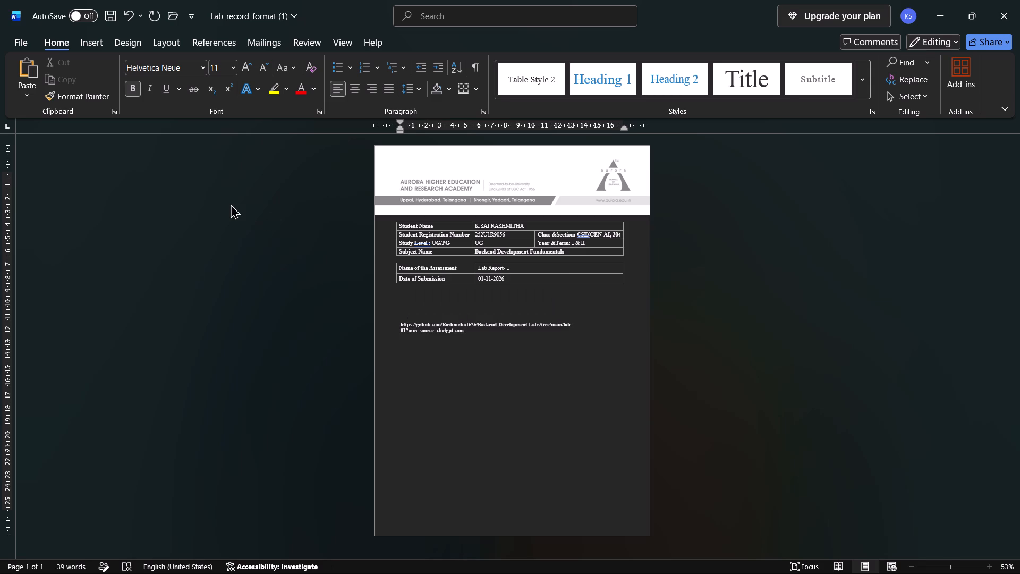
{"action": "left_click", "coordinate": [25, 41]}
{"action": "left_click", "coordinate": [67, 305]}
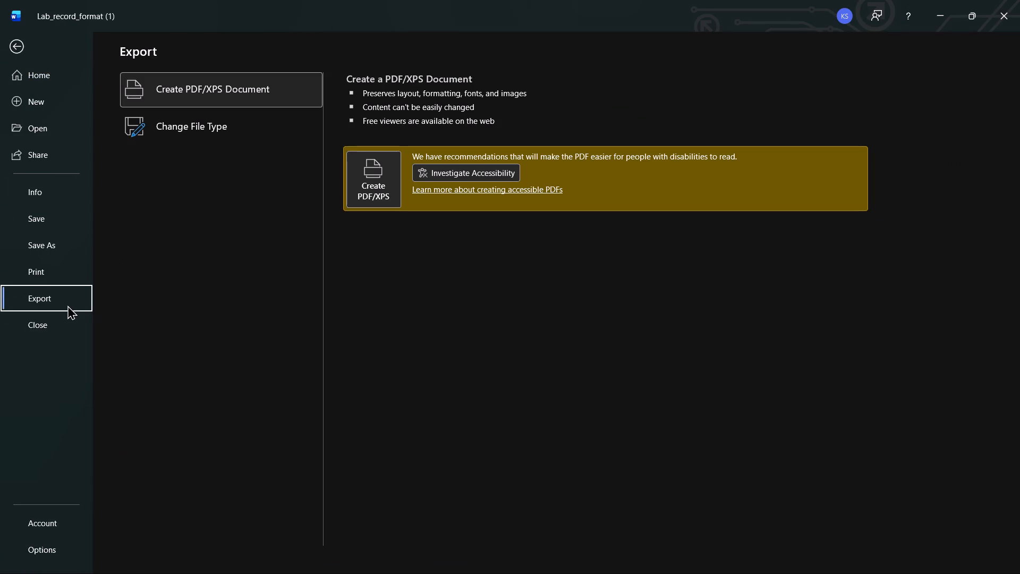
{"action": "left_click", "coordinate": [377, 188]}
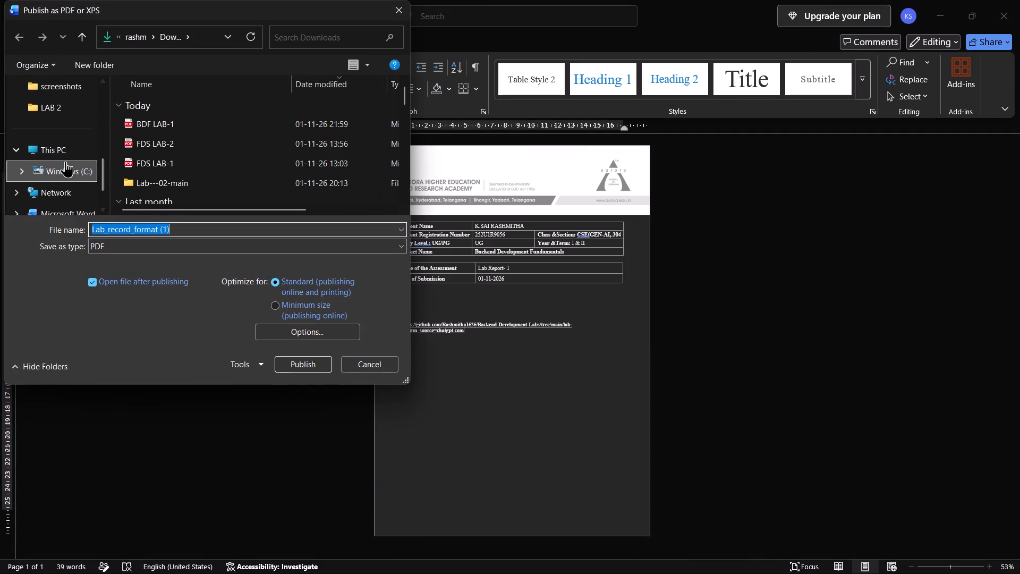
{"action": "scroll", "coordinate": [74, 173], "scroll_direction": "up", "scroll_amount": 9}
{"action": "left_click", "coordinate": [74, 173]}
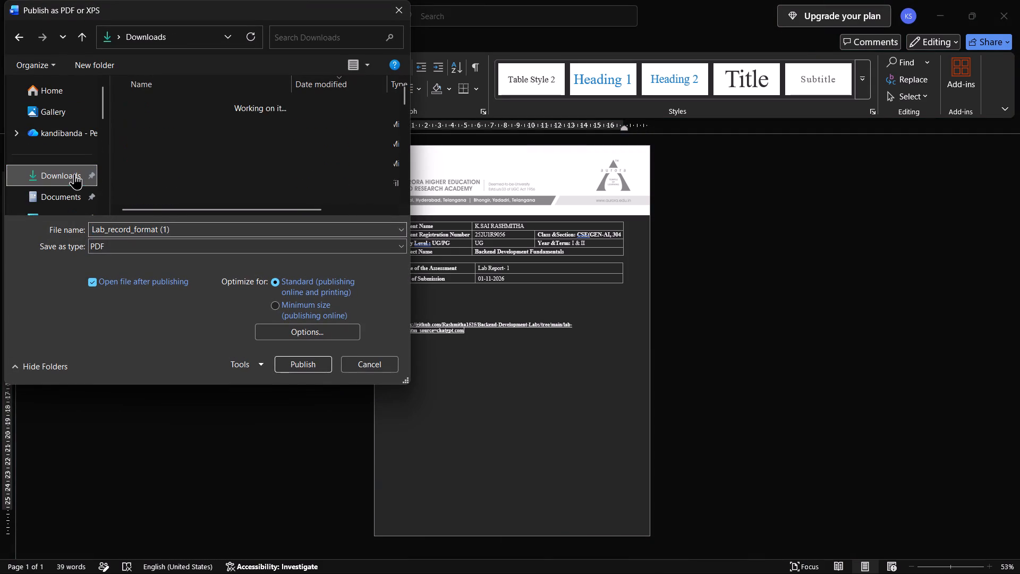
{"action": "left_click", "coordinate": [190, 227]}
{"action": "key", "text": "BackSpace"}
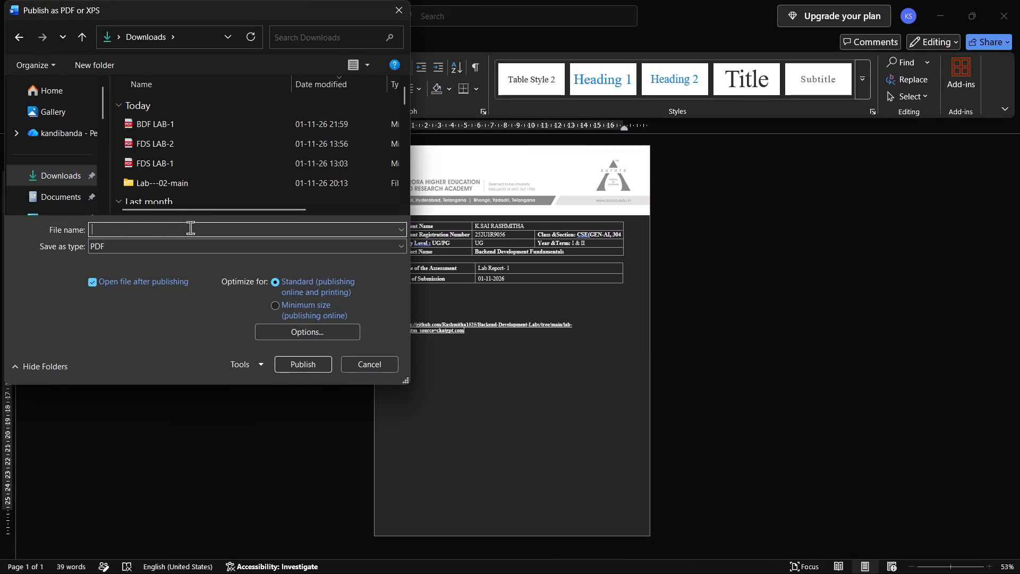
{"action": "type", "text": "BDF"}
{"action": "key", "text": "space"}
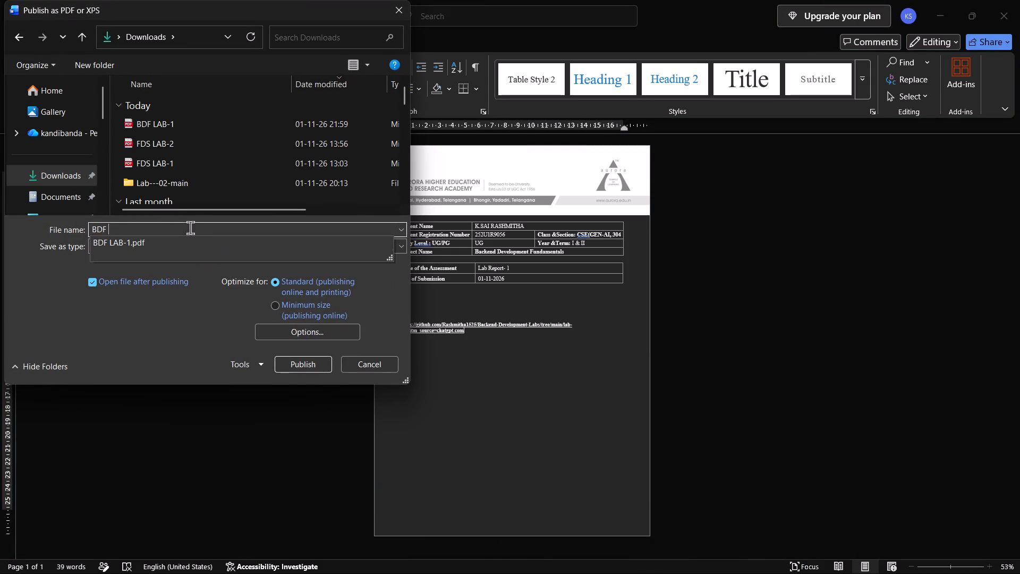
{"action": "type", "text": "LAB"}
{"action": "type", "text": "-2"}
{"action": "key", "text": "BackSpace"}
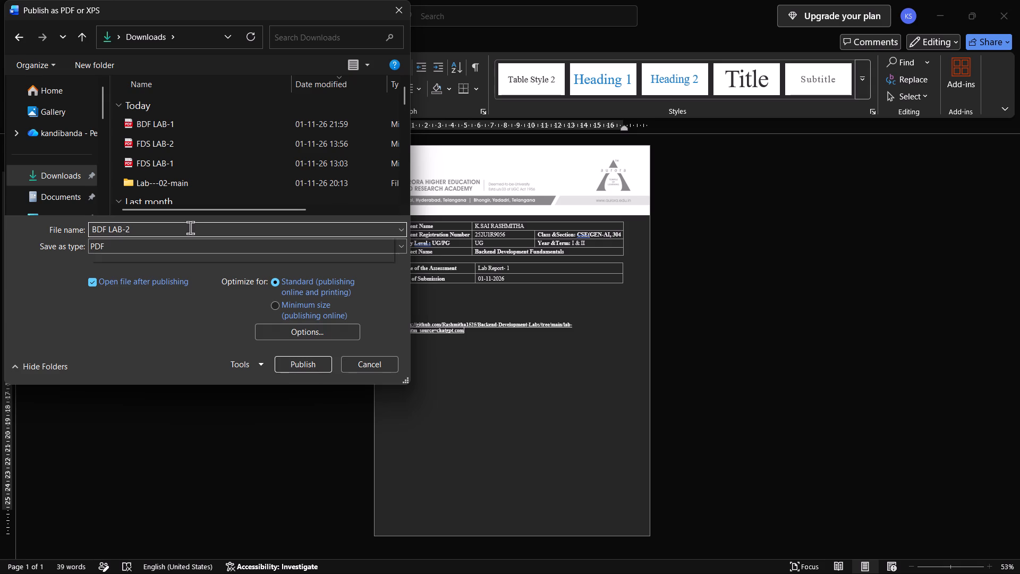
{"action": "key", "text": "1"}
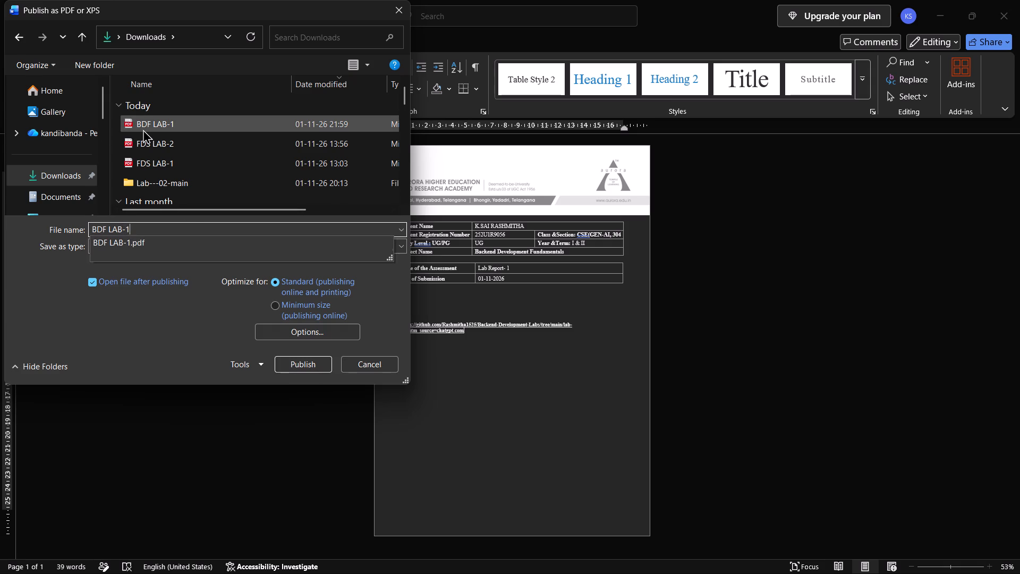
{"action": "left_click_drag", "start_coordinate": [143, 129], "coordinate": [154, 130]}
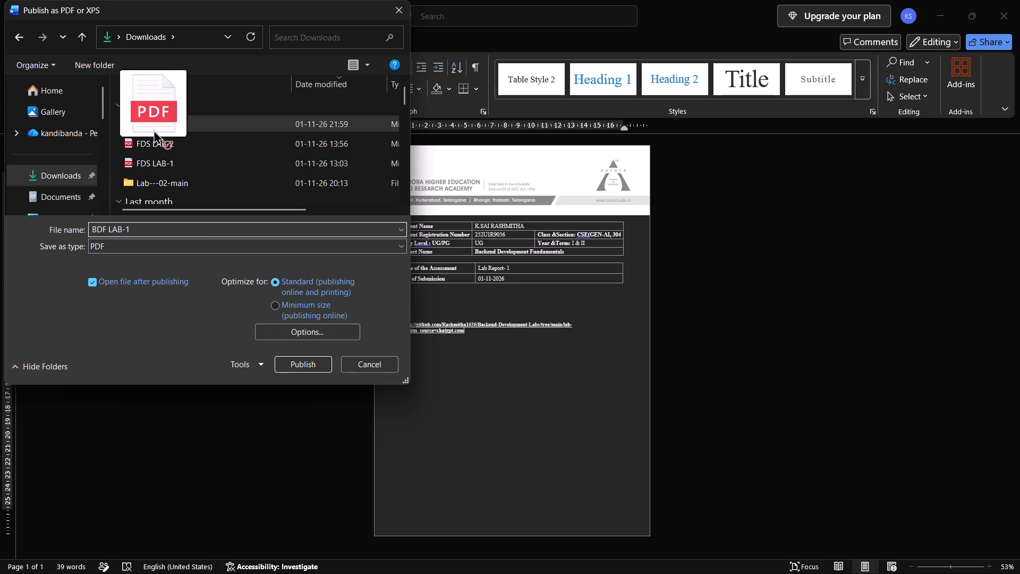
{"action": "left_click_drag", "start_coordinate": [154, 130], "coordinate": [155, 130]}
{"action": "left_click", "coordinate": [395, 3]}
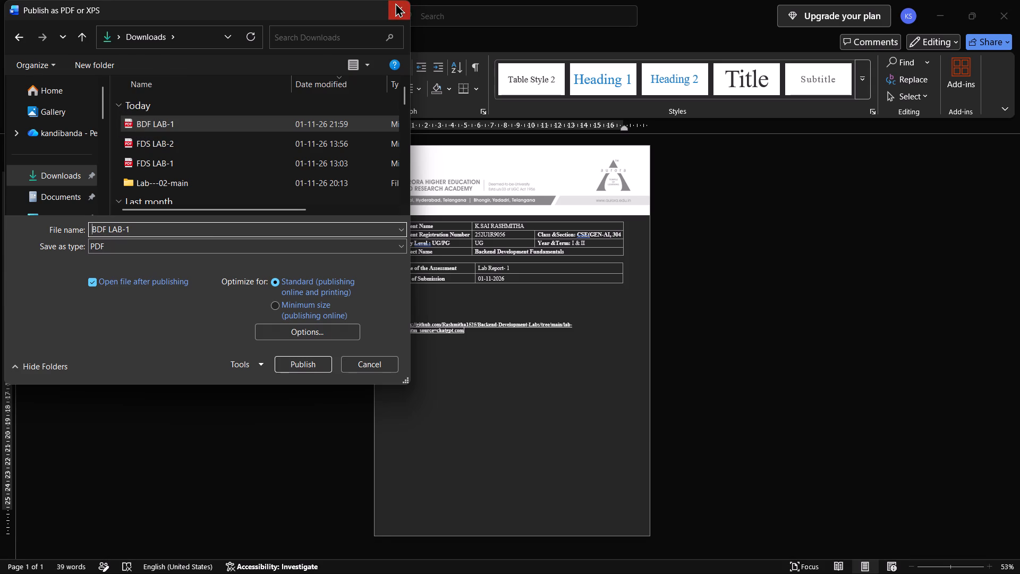
Switch to File Explorer, open the existing BDF LAB-1 PDF to check which lab report it contains, and close it.
{"action": "double_click", "coordinate": [441, 555]}
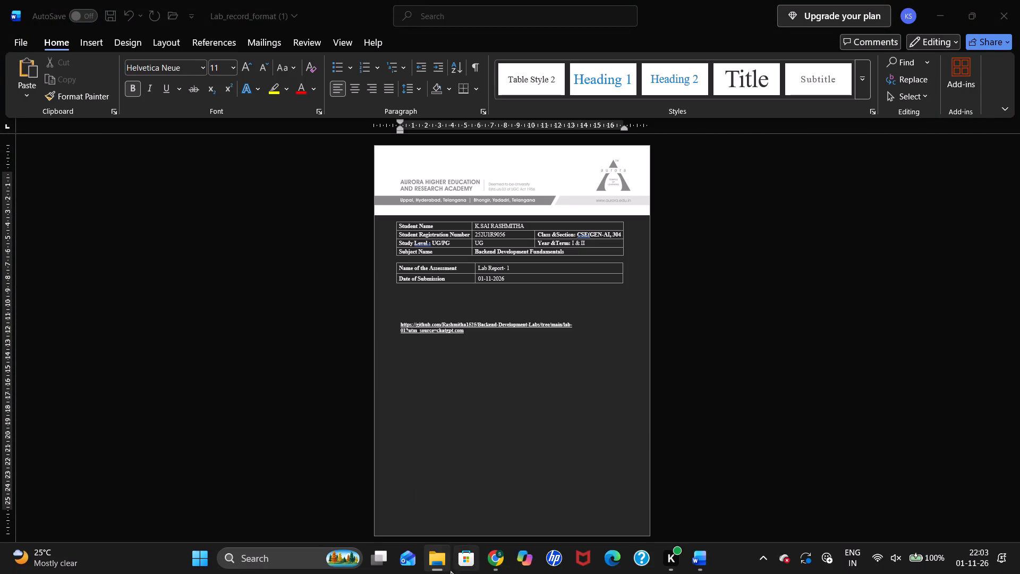
{"action": "left_click", "coordinate": [436, 555]}
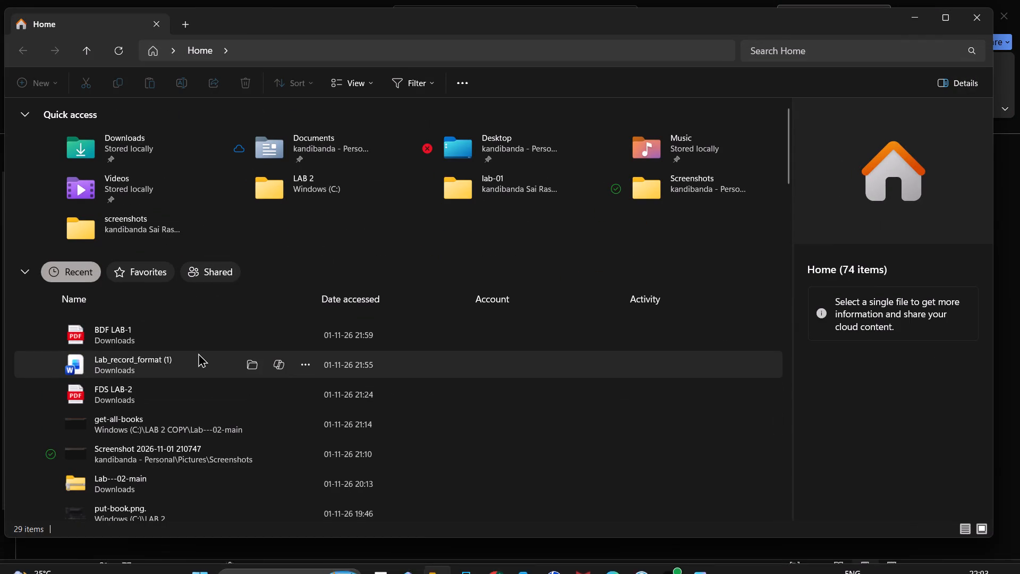
{"action": "left_click", "coordinate": [201, 337]}
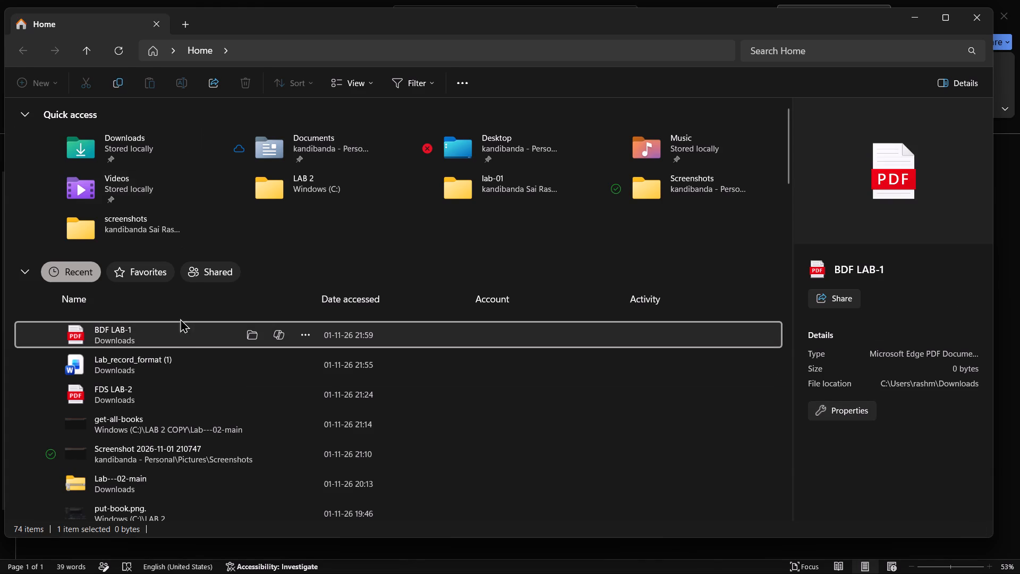
{"action": "double_click", "coordinate": [177, 335]}
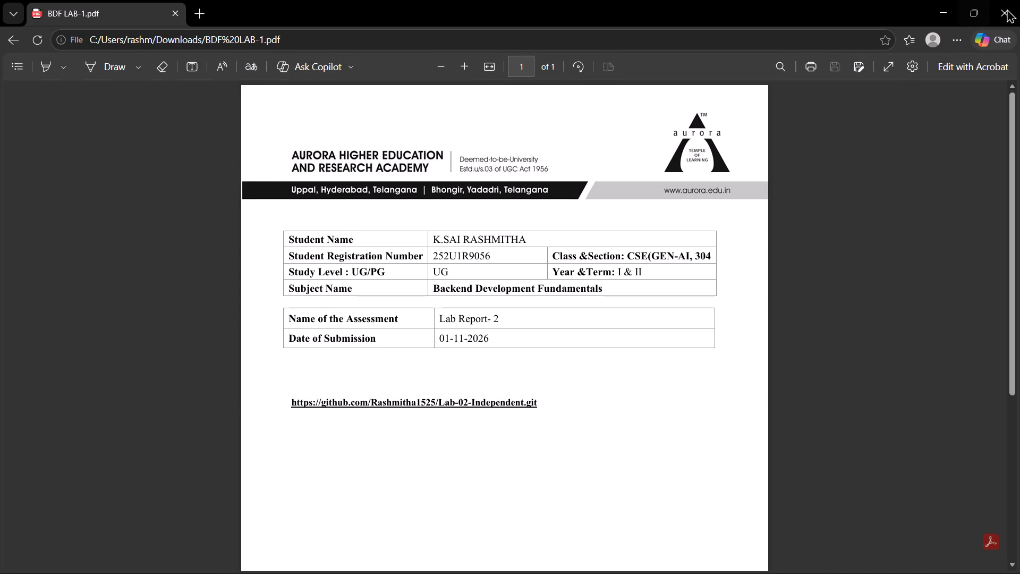
{"action": "left_click", "coordinate": [1009, 10]}
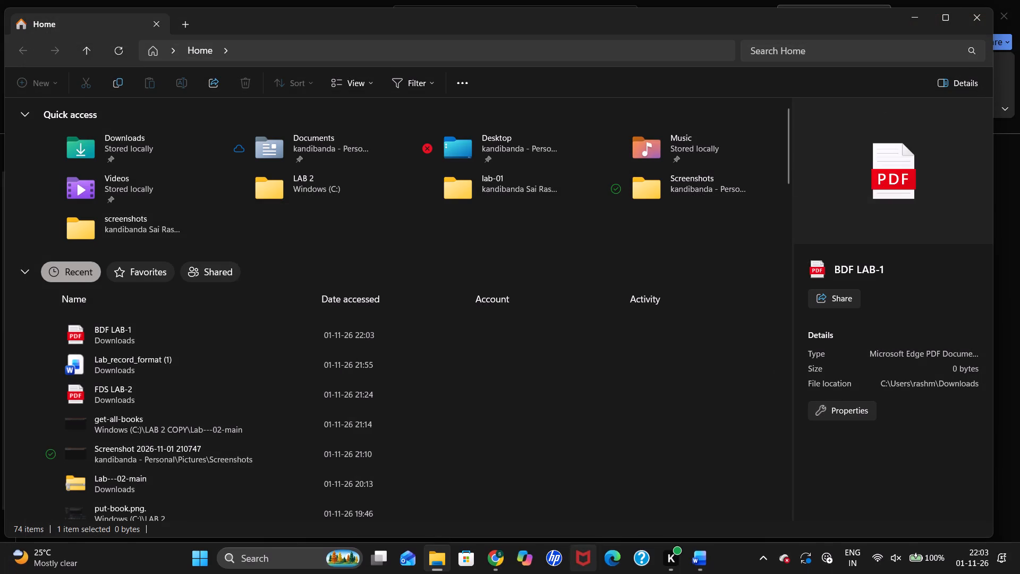
Switch back to Word, export the Lab Report 1 document as a PDF named BDF LAB-2 in Downloads, and close the opened PDF.
{"action": "left_click", "coordinate": [698, 559]}
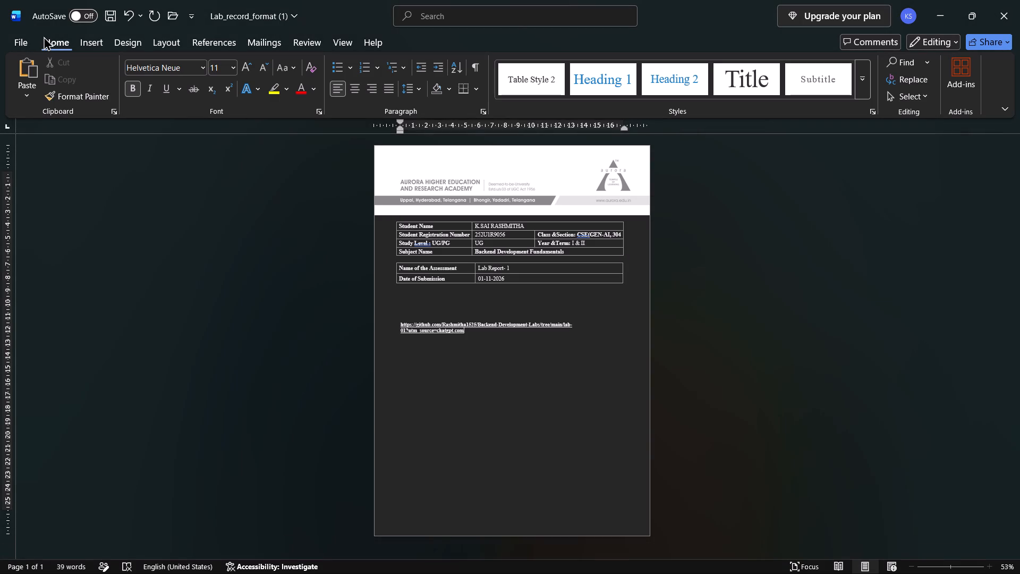
{"action": "left_click", "coordinate": [22, 42]}
{"action": "left_click", "coordinate": [44, 298]}
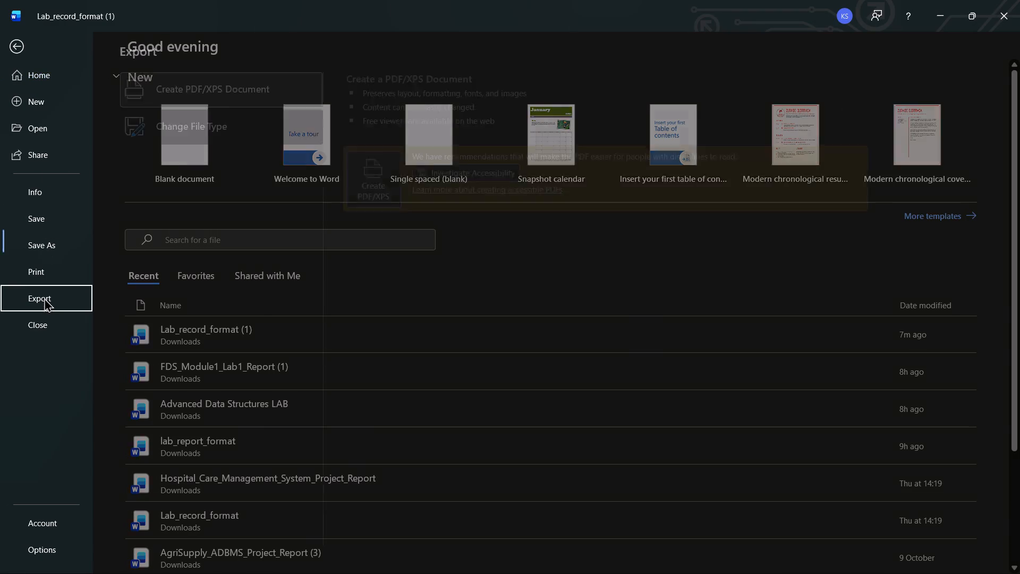
{"action": "left_click", "coordinate": [371, 188]}
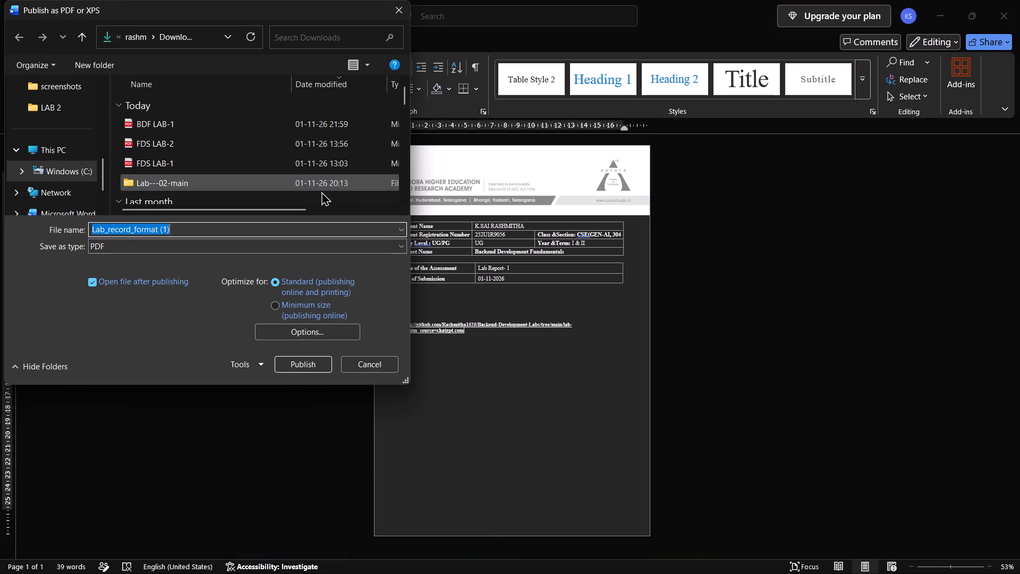
{"action": "scroll", "coordinate": [82, 155], "scroll_direction": "up", "scroll_amount": 15}
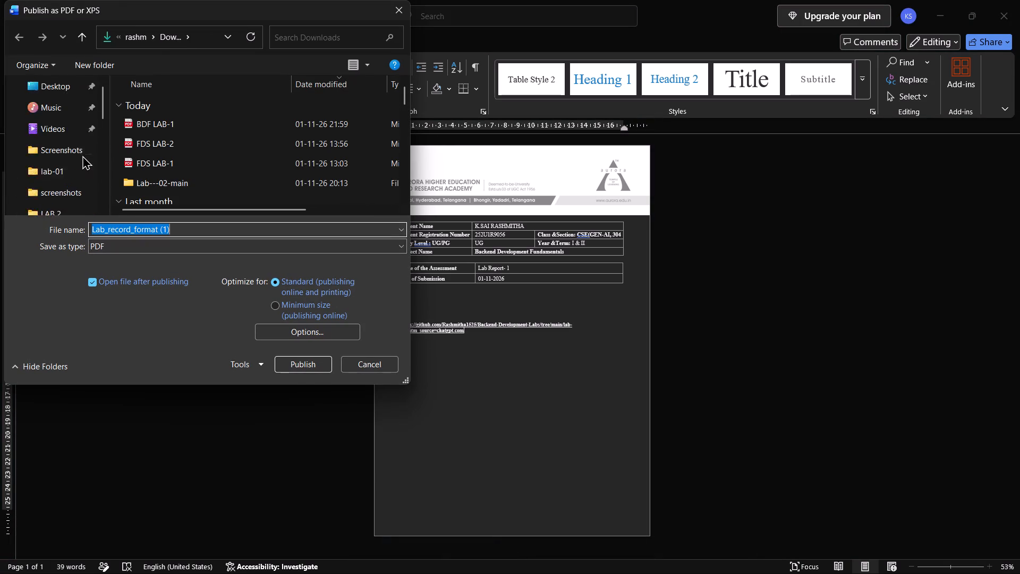
{"action": "left_click", "coordinate": [78, 170]}
{"action": "left_click", "coordinate": [185, 227]}
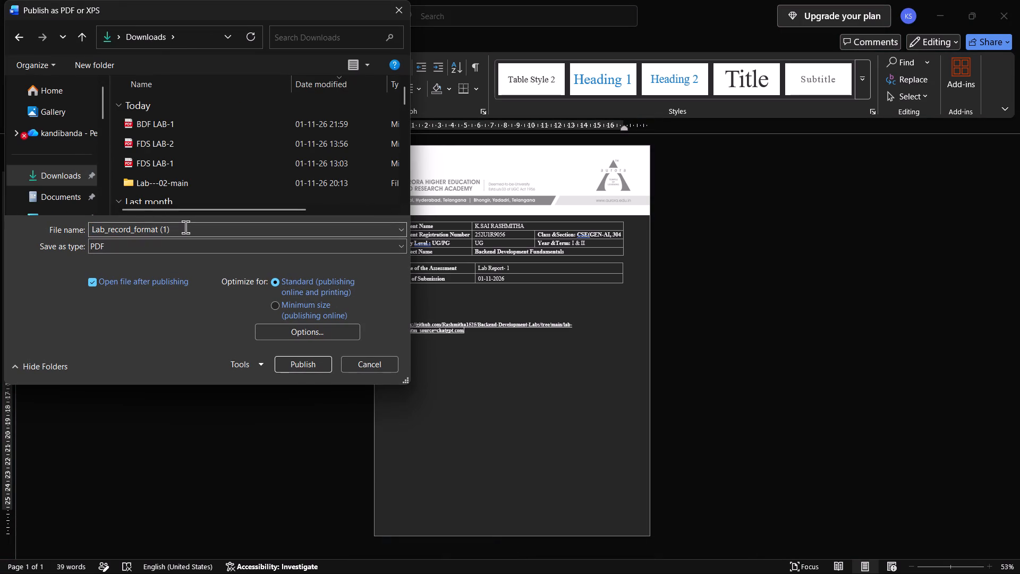
{"action": "key", "text": "BackSpace"}
{"action": "type", "text": "BDF LAB-2"}
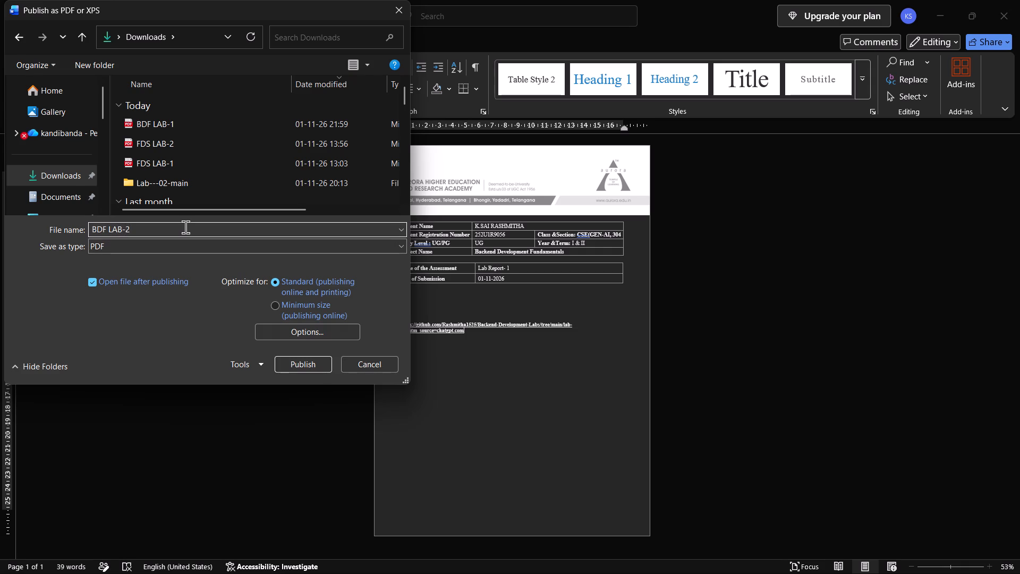
{"action": "key", "text": "Return"}
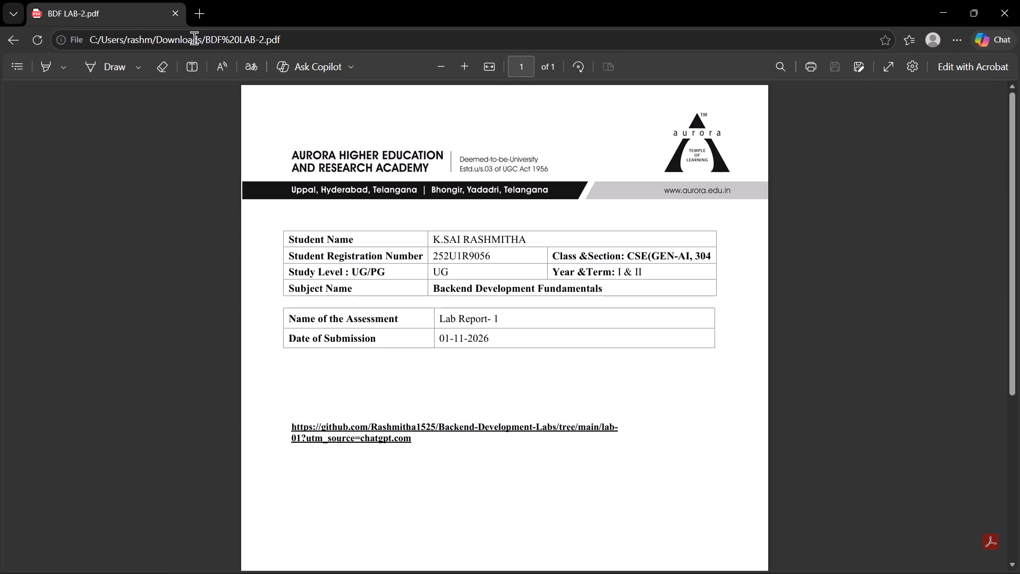
{"action": "left_click", "coordinate": [999, 12]}
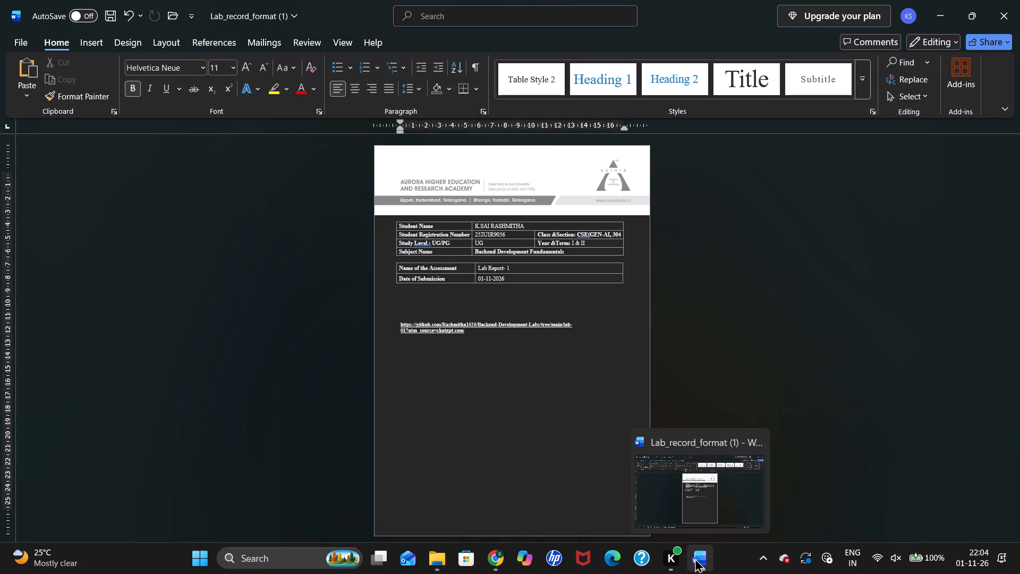
Export the Lab Report 1 document again as a PDF in the Downloads folder.
{"action": "left_click", "coordinate": [18, 38]}
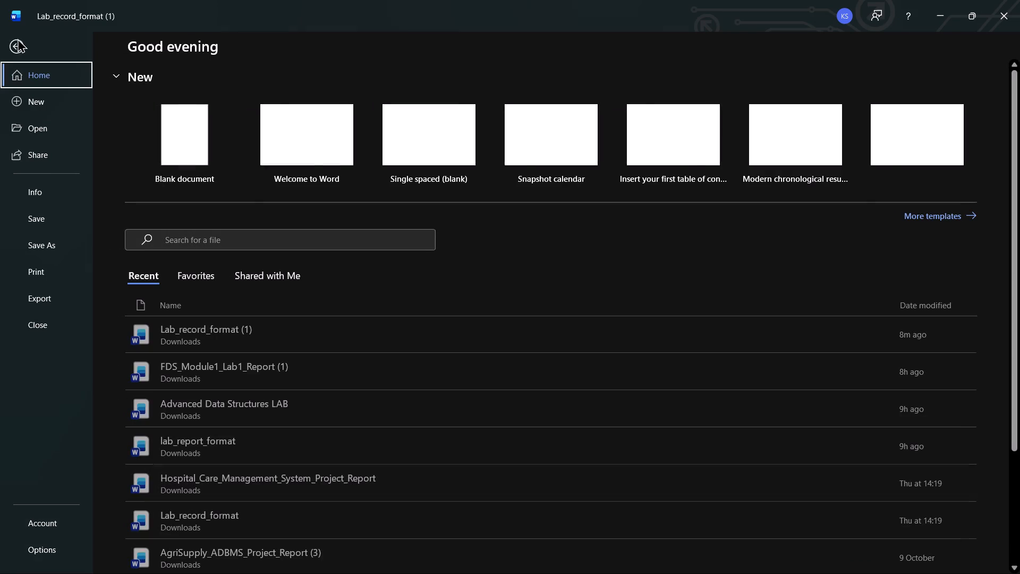
{"action": "left_click", "coordinate": [38, 292]}
{"action": "double_click", "coordinate": [376, 171]}
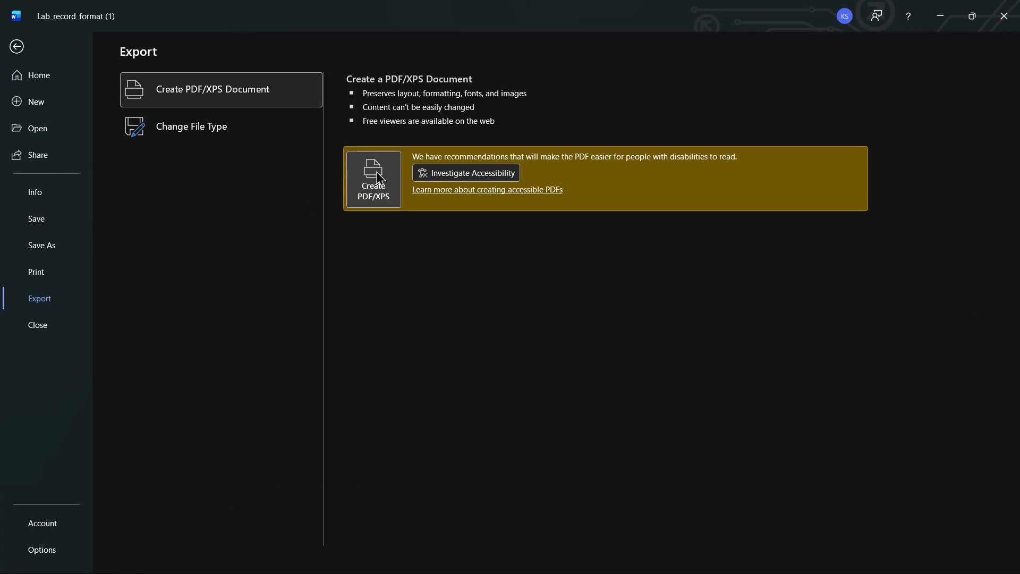
{"action": "scroll", "coordinate": [68, 156], "scroll_direction": "up", "scroll_amount": 6}
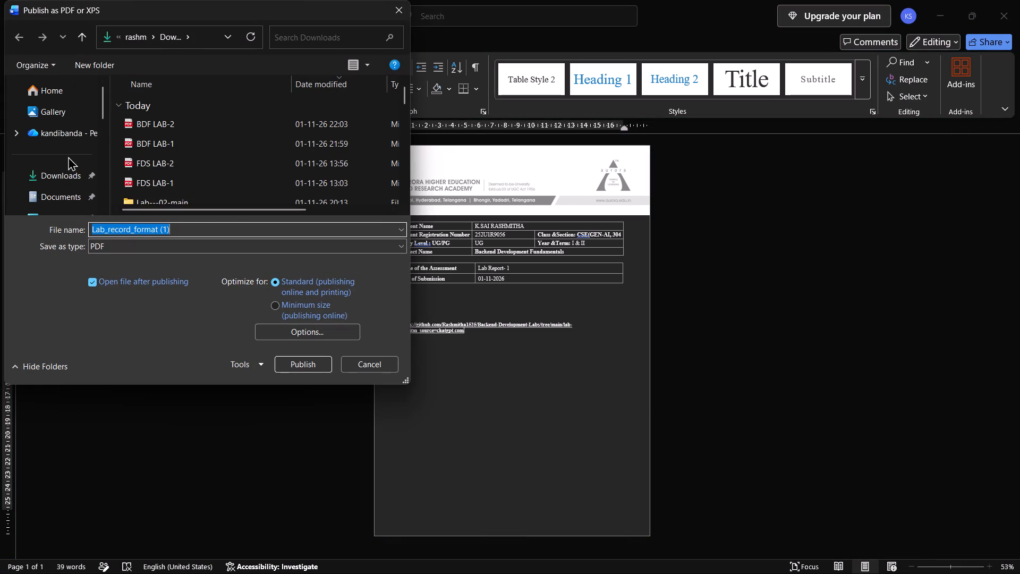
{"action": "scroll", "coordinate": [68, 156], "scroll_direction": "up", "scroll_amount": 10}
{"action": "left_click", "coordinate": [66, 176]}
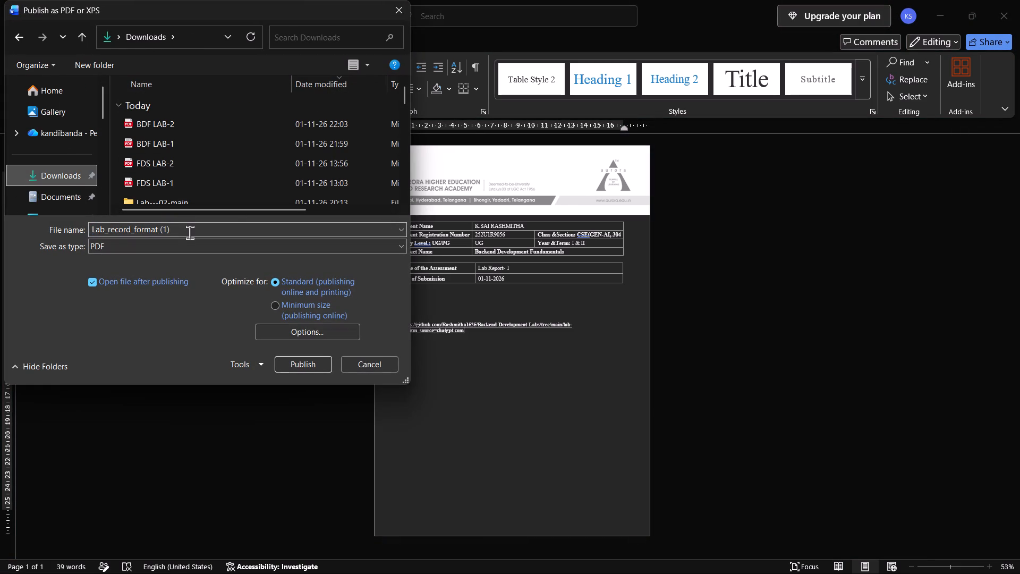
{"action": "left_click", "coordinate": [190, 232]}
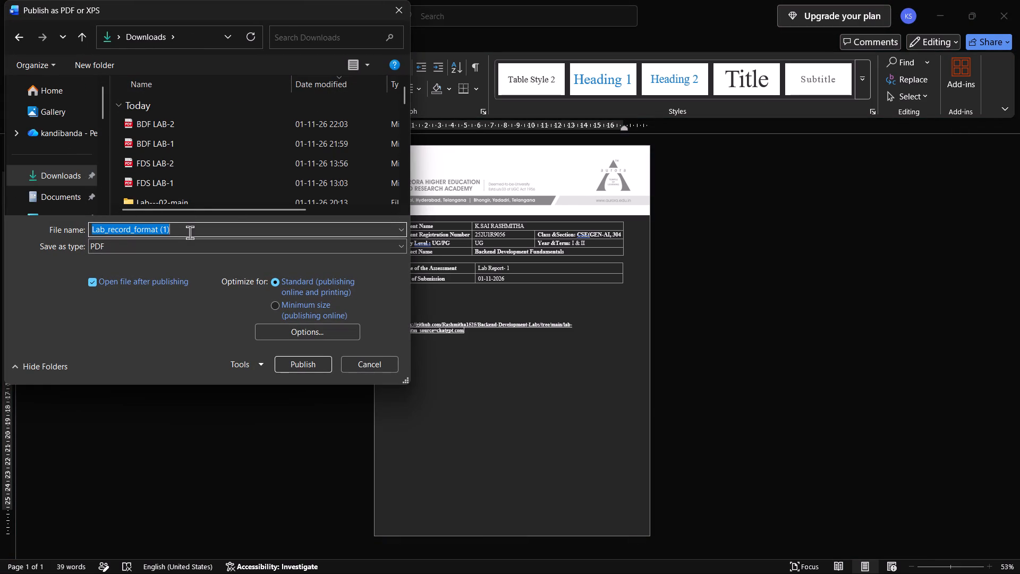
Cancel the pending PDF export and close the Lab_record_format (1) document without saving its changes.
{"action": "left_click", "coordinate": [396, 11]}
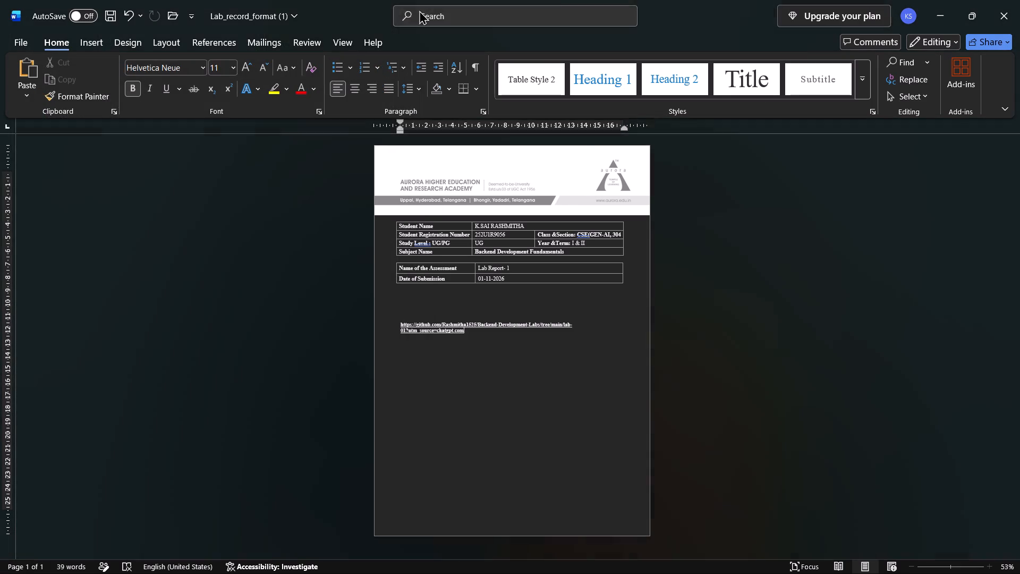
{"action": "left_click", "coordinate": [998, 22]}
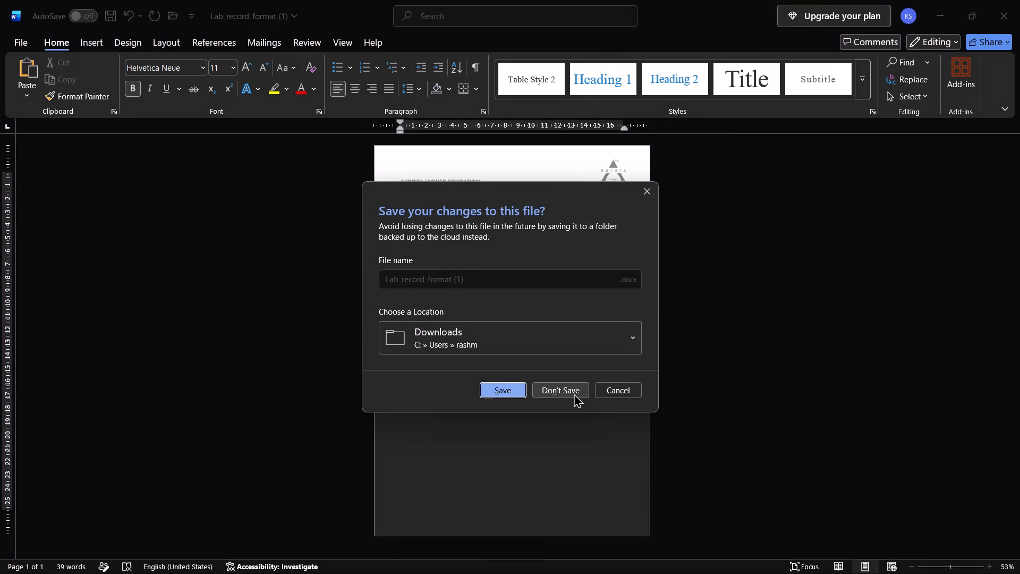
{"action": "left_click", "coordinate": [574, 393]}
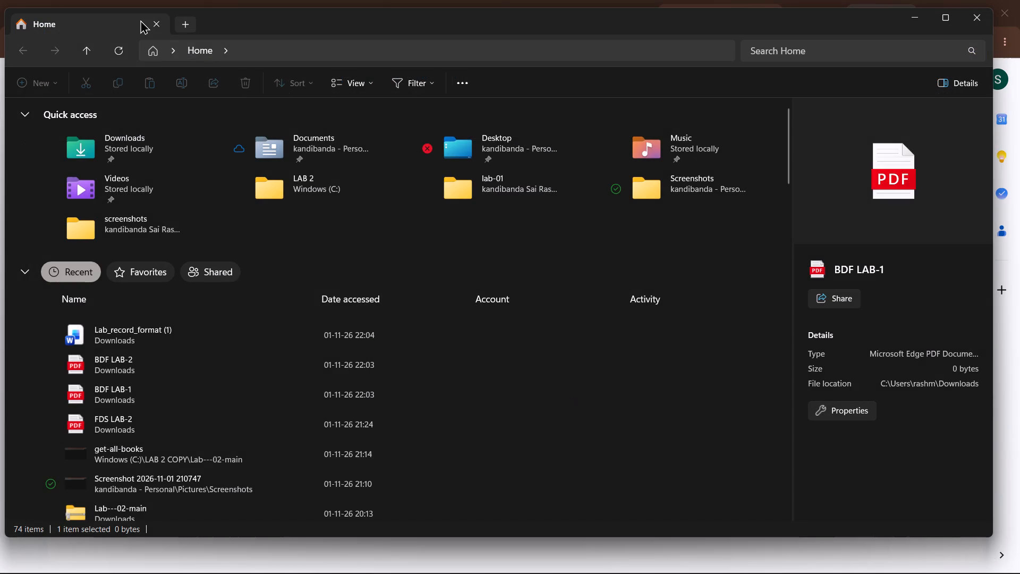
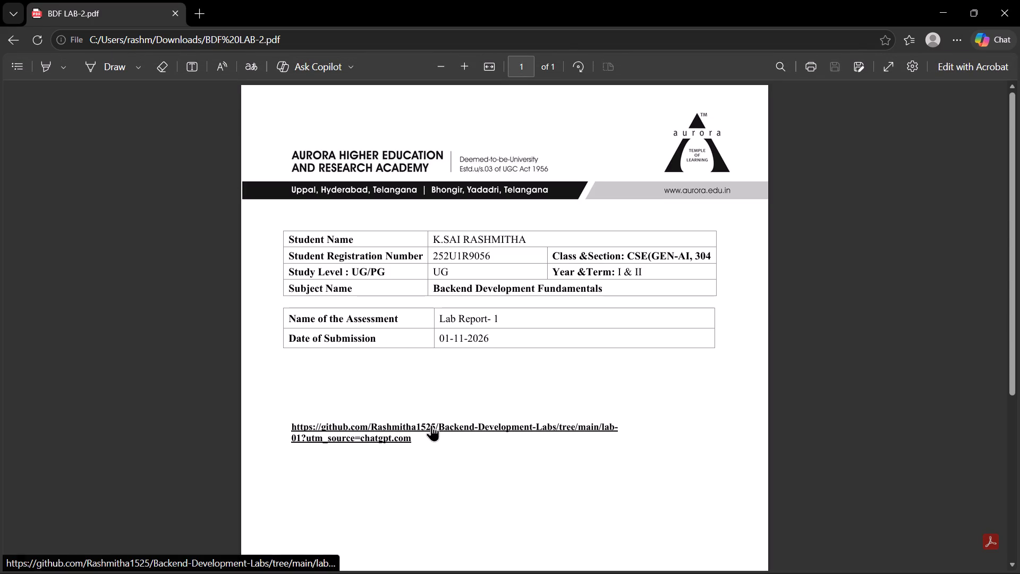
Open the GitHub lab-01 link in the exported BDF LAB-2 PDF to check where it leads, and close the browser window.
{"action": "left_click", "coordinate": [431, 425]}
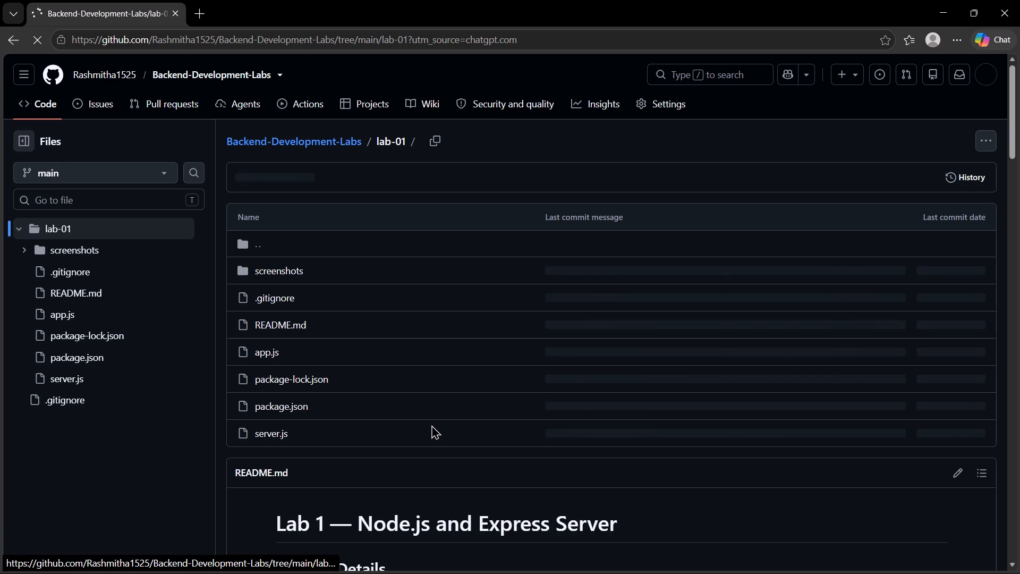
{"action": "left_click", "coordinate": [1000, 13]}
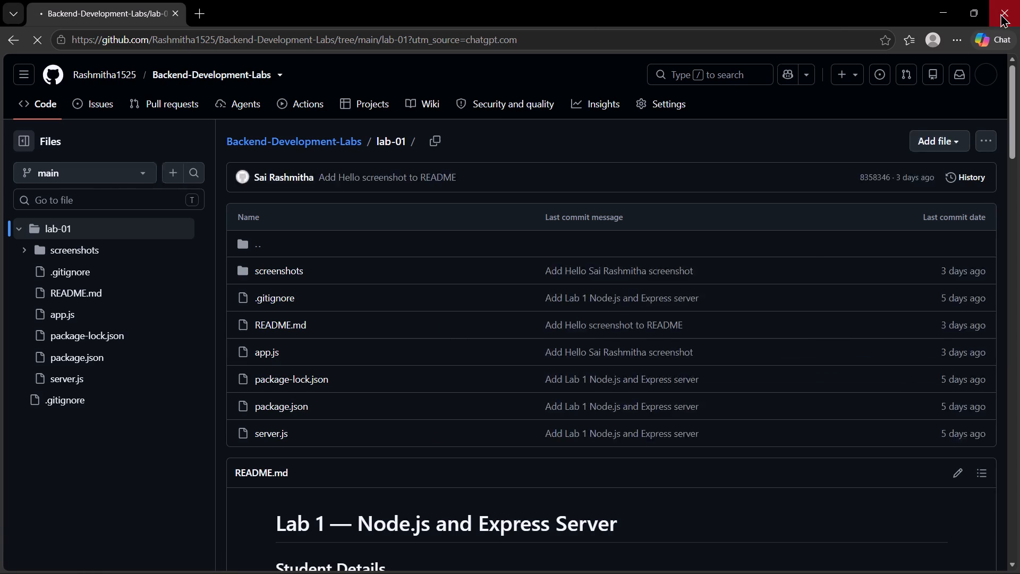
{"action": "left_click", "coordinate": [1000, 13]}
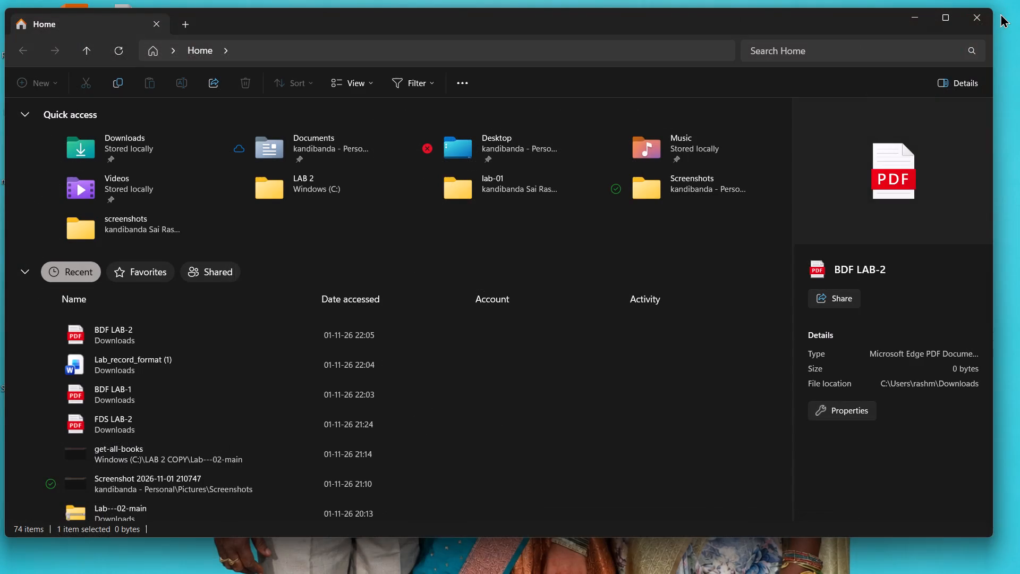
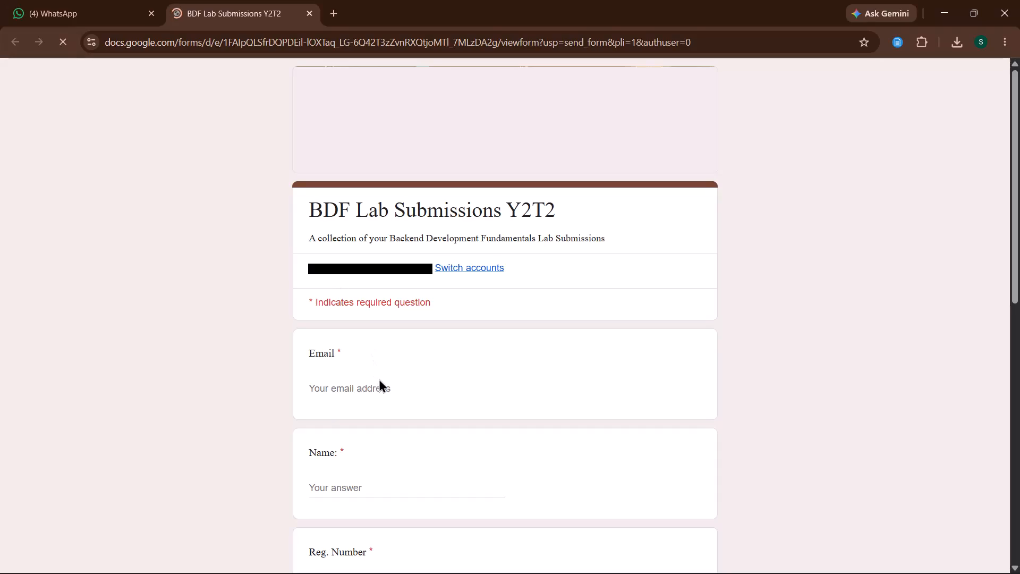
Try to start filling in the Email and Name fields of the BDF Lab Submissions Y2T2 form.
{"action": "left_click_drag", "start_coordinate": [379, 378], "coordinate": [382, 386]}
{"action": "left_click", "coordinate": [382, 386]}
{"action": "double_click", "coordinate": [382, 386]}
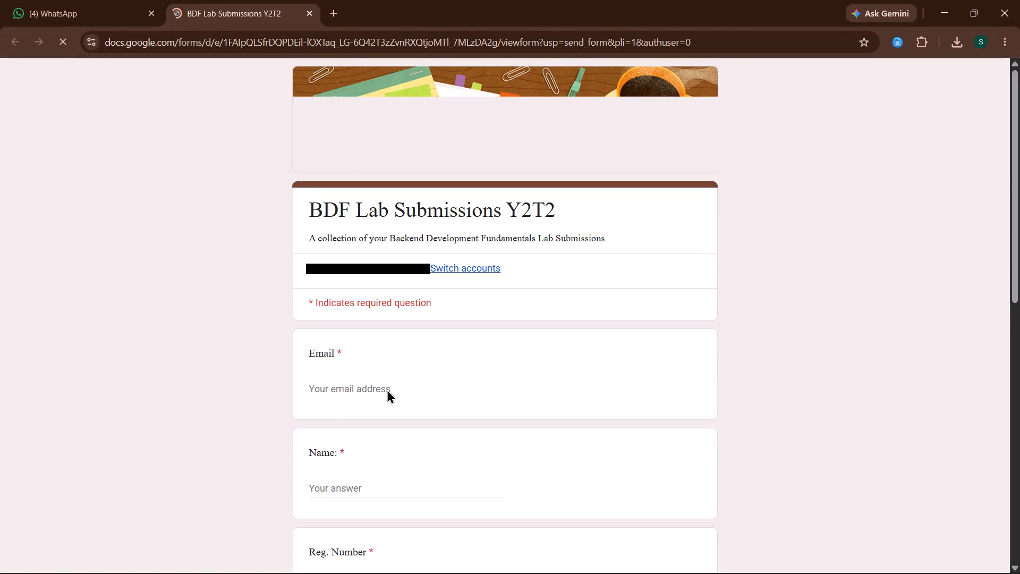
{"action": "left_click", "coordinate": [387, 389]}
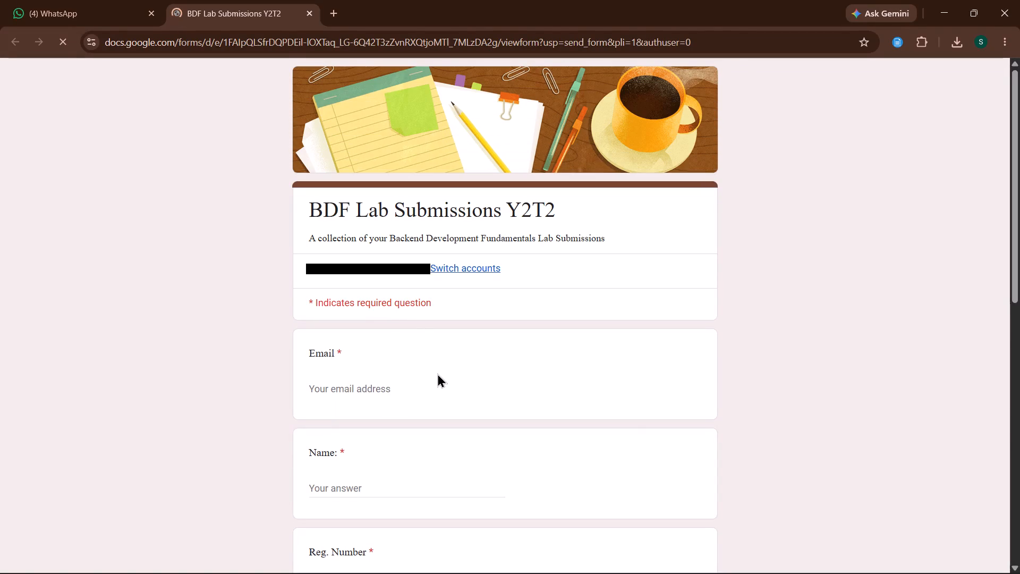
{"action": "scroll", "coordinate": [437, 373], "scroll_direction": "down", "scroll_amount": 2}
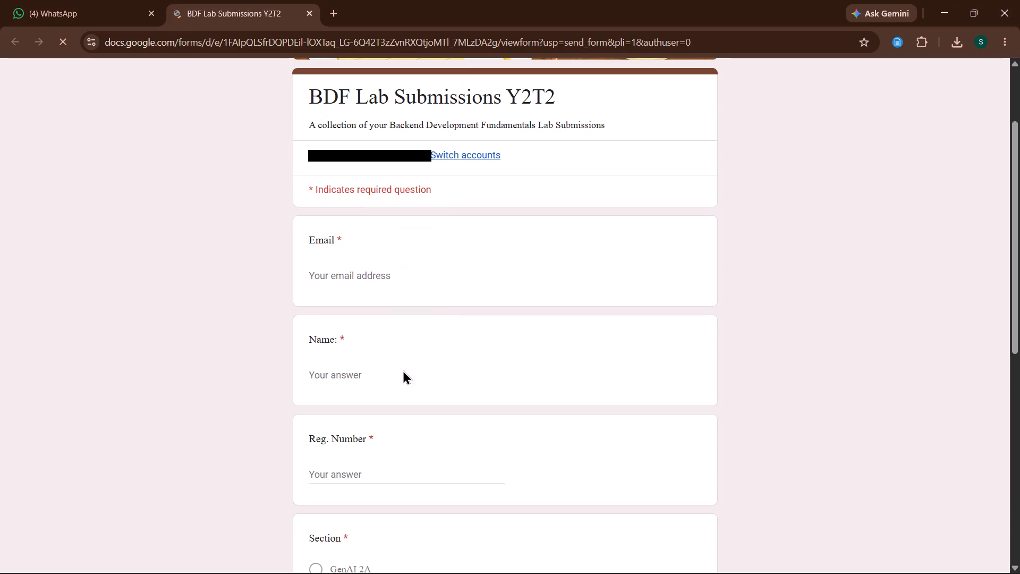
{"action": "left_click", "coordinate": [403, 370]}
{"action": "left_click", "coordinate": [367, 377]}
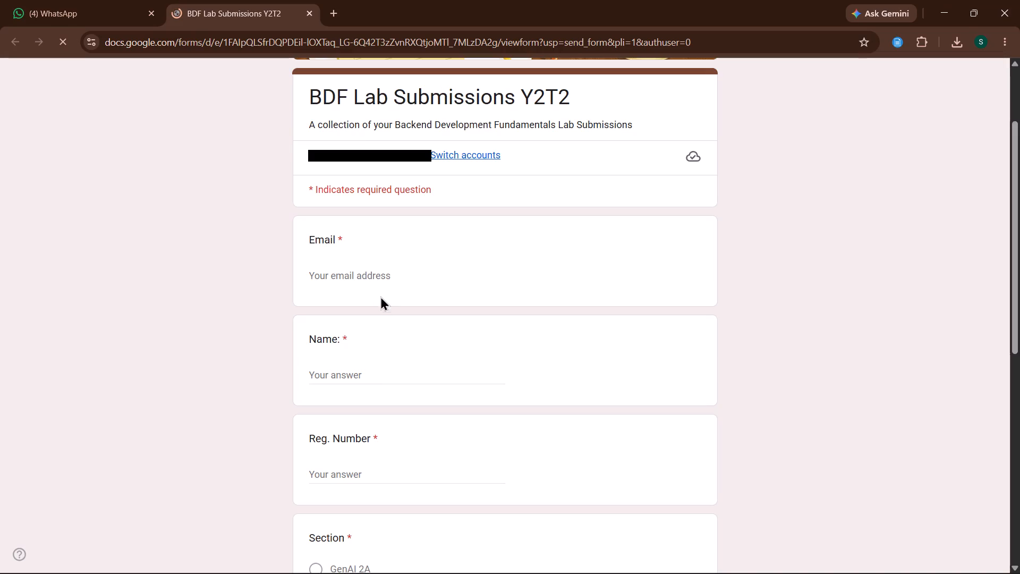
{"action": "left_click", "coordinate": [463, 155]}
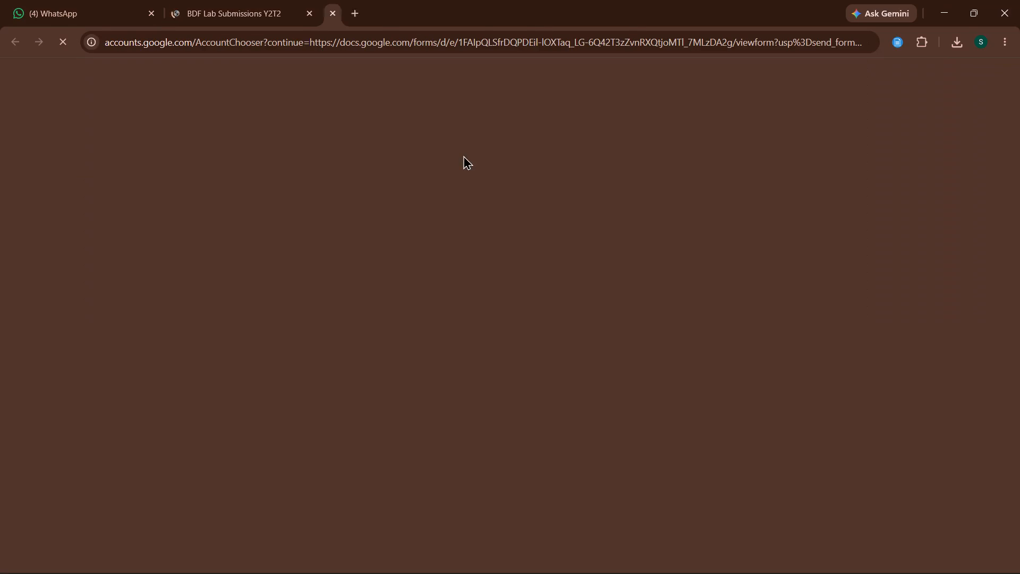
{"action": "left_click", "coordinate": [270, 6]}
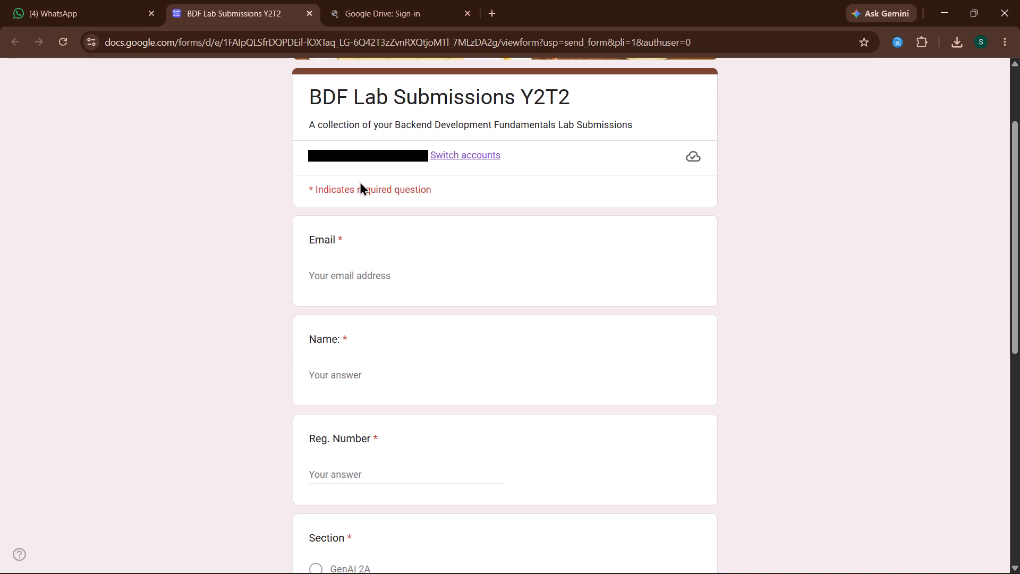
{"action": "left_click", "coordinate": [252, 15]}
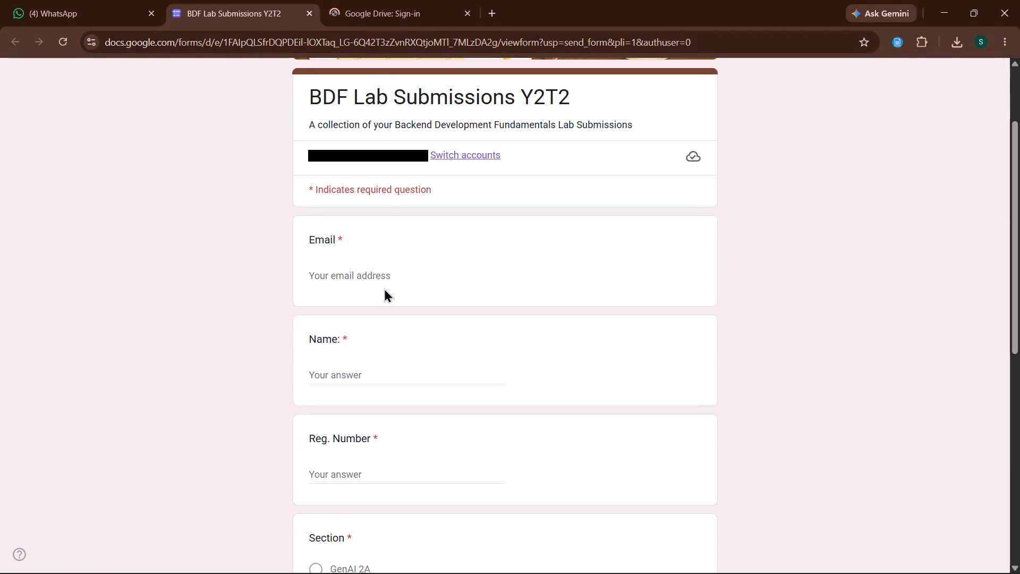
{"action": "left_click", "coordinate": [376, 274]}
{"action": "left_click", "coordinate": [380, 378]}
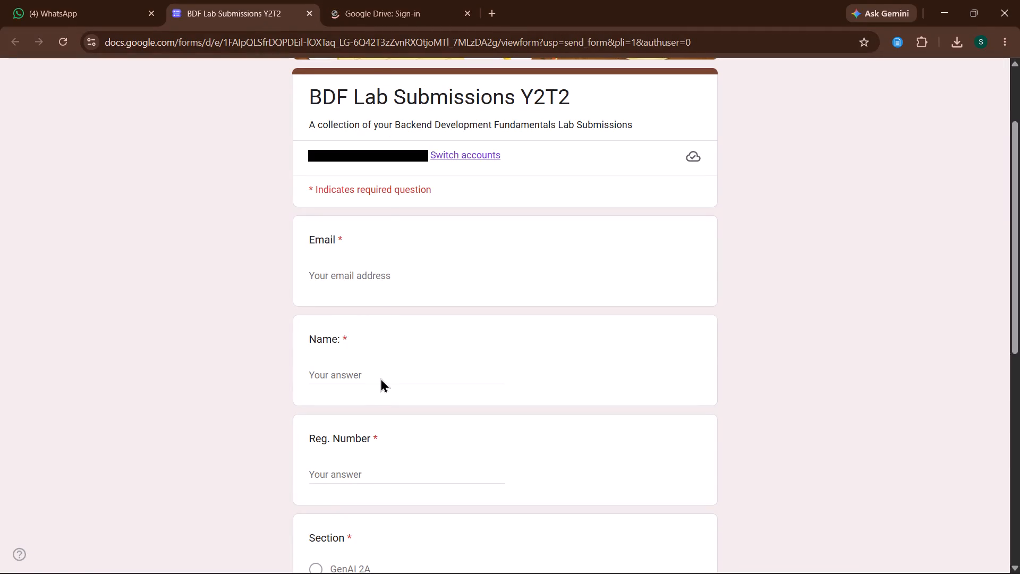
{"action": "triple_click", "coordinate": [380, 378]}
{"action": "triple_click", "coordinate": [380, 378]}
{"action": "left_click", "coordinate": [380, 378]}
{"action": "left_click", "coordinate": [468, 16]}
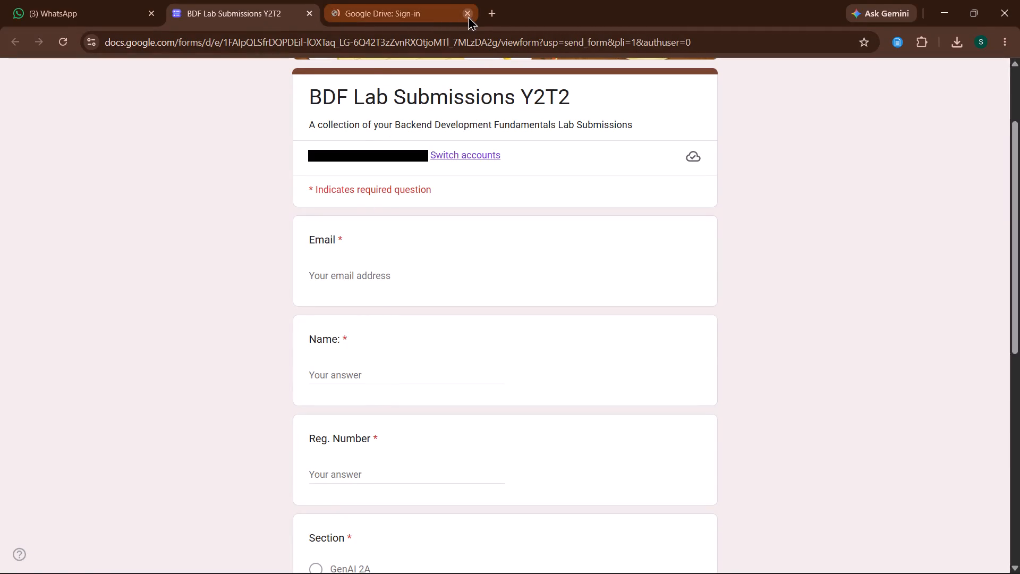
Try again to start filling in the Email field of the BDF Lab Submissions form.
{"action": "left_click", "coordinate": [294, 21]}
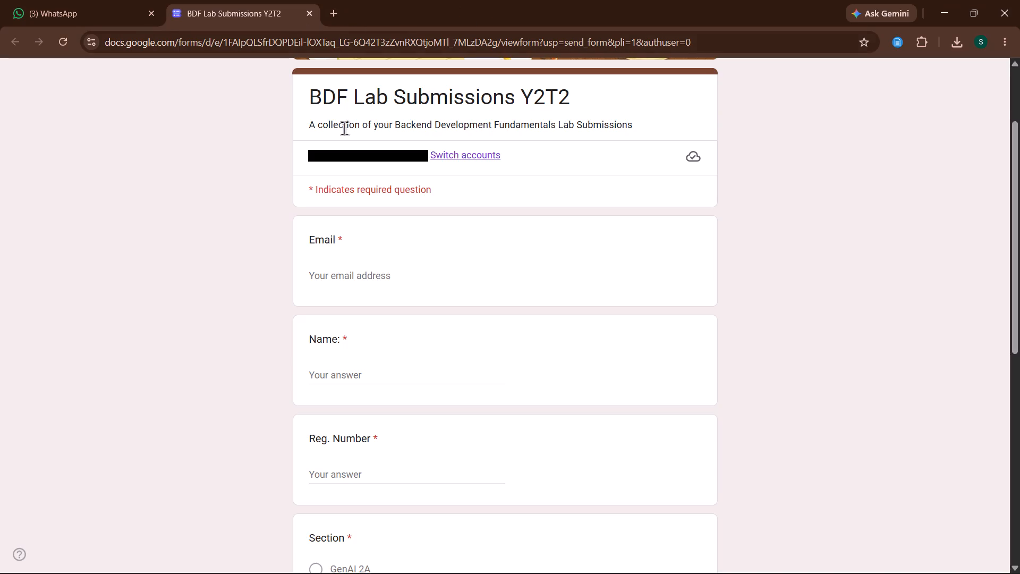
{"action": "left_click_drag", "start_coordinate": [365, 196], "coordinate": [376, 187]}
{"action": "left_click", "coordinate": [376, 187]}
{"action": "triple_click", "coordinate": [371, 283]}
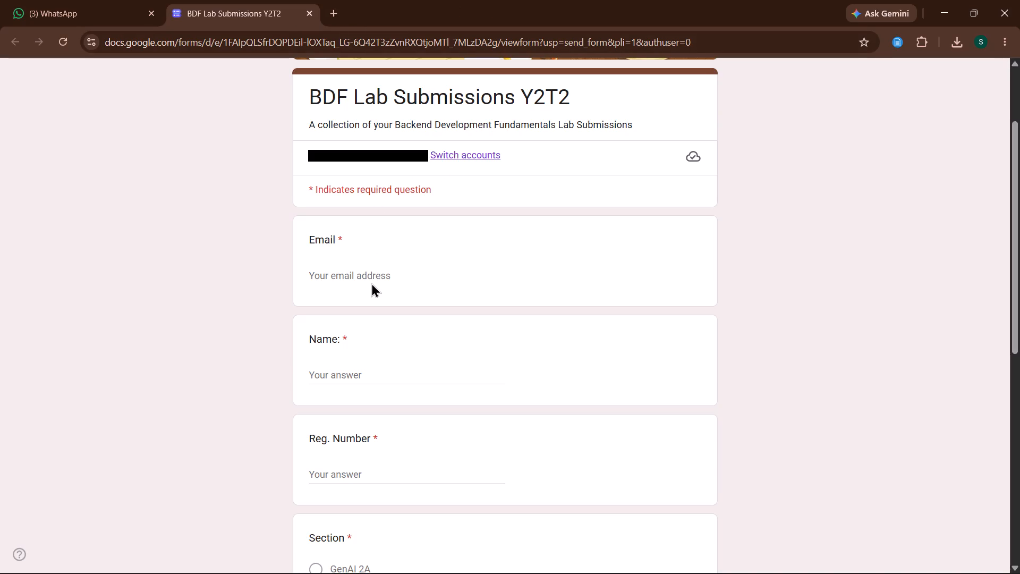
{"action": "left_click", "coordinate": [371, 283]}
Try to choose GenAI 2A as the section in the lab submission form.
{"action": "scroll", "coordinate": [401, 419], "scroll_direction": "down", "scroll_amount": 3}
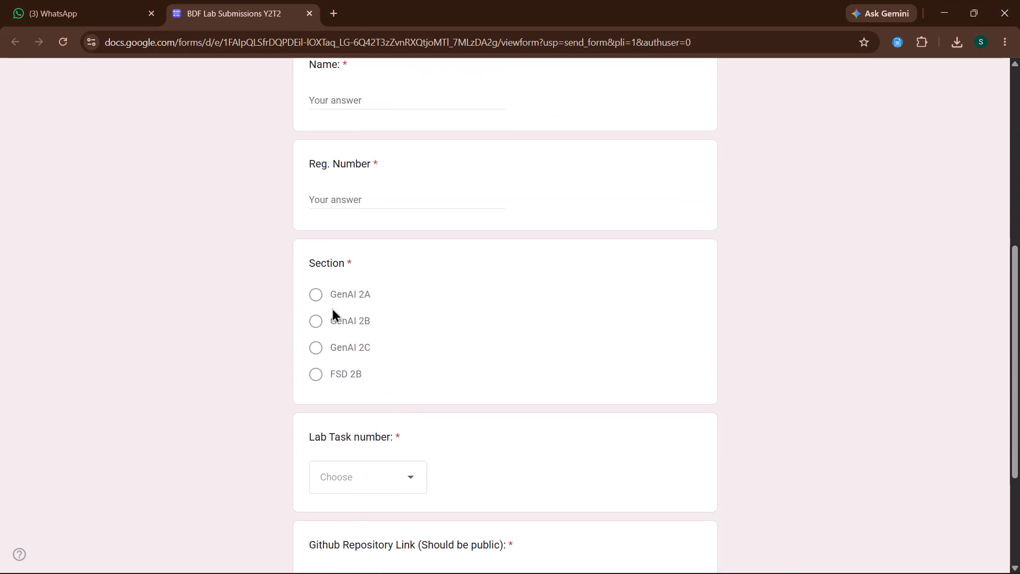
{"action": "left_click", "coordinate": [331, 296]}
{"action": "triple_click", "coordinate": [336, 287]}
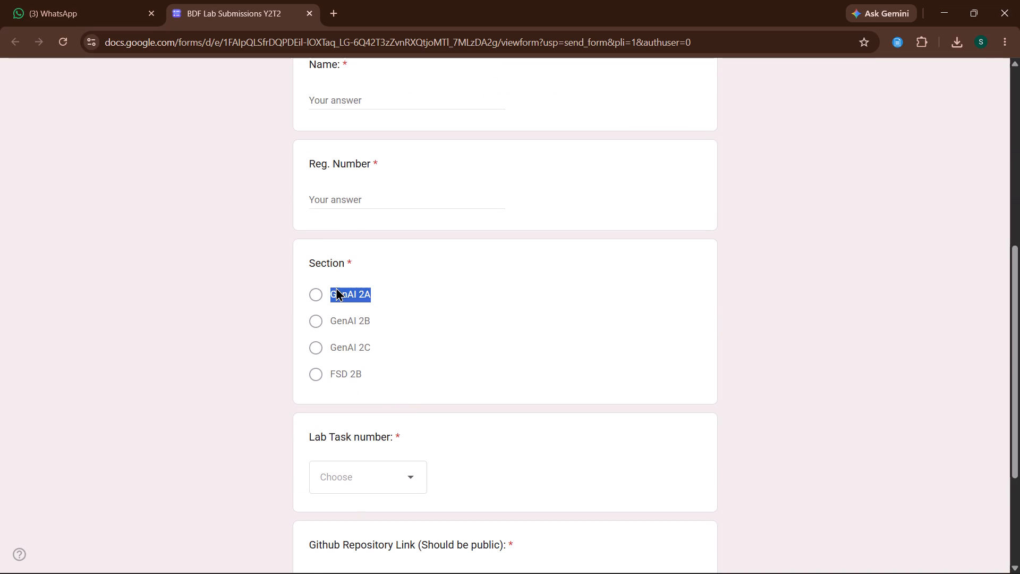